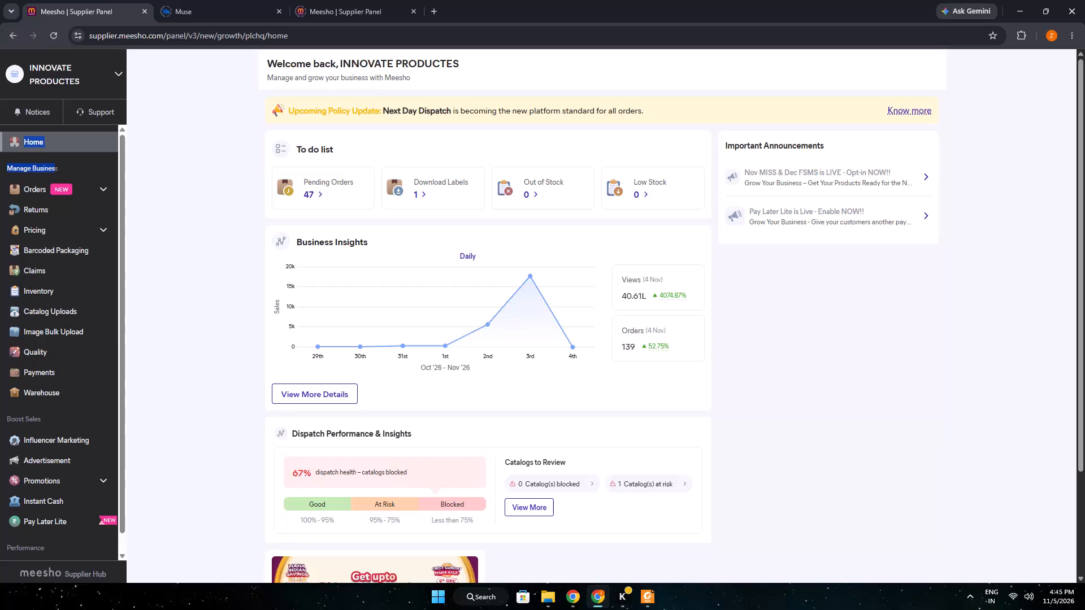
# Refresh the supplier dashboard's home page.
pyautogui.click(61, 31)
pyautogui.click(43, 53)
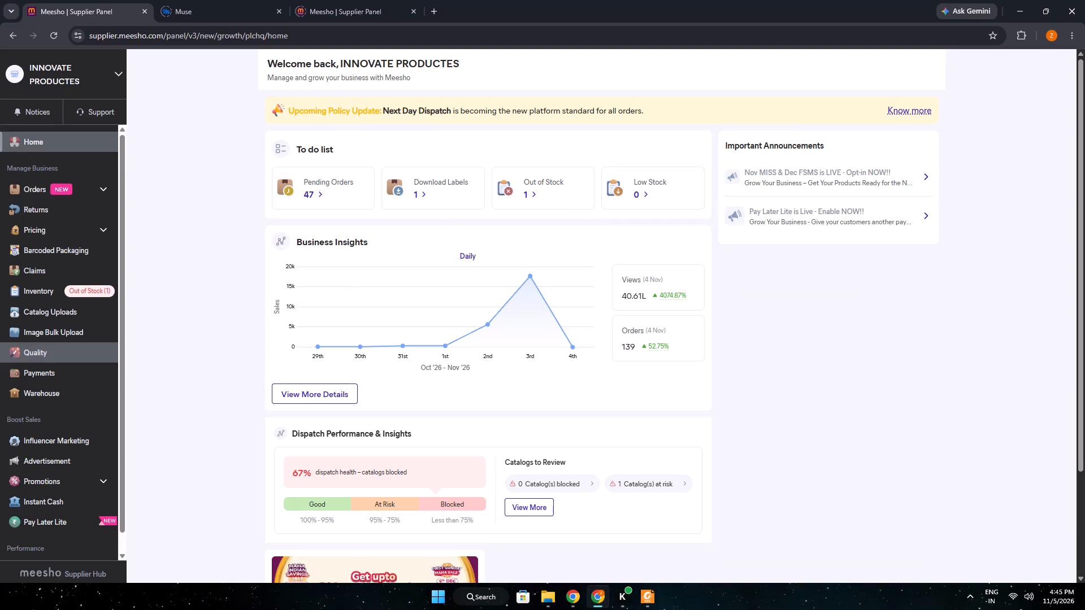
# Open the Ready to Ship orders from the Download Labels to-do item and review the list down to its last order.
pyautogui.click(451, 164)
pyautogui.click(426, 197)
pyautogui.scroll(-4, 486, 359)
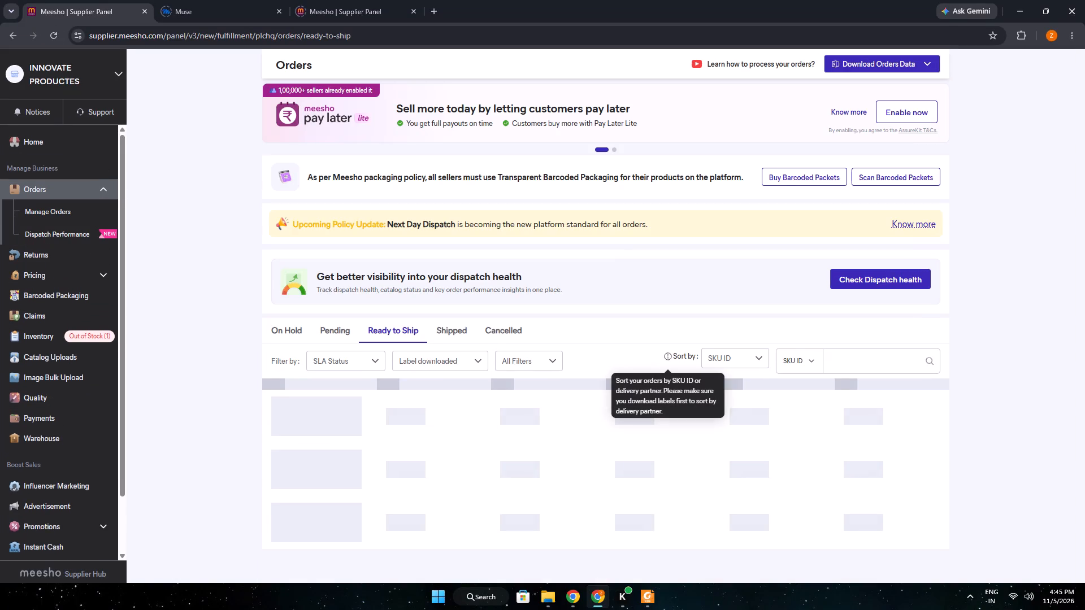
pyautogui.scroll(-8, 177, 324)
pyautogui.scroll(-10, 532, 355)
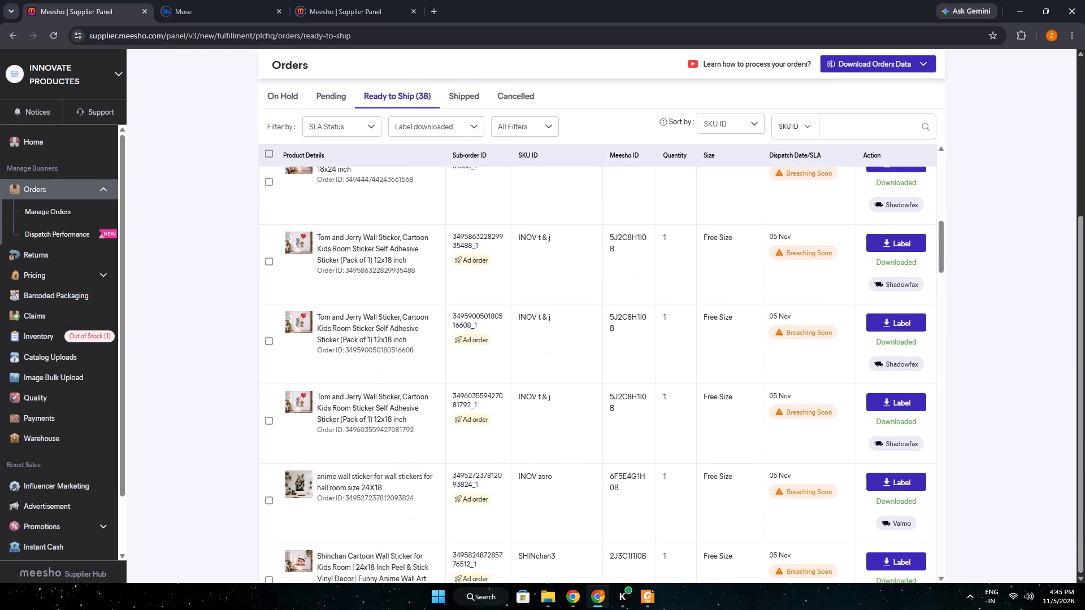
pyautogui.scroll(-17, 541, 352)
pyautogui.scroll(-16, 542, 360)
pyautogui.scroll(-8, 542, 360)
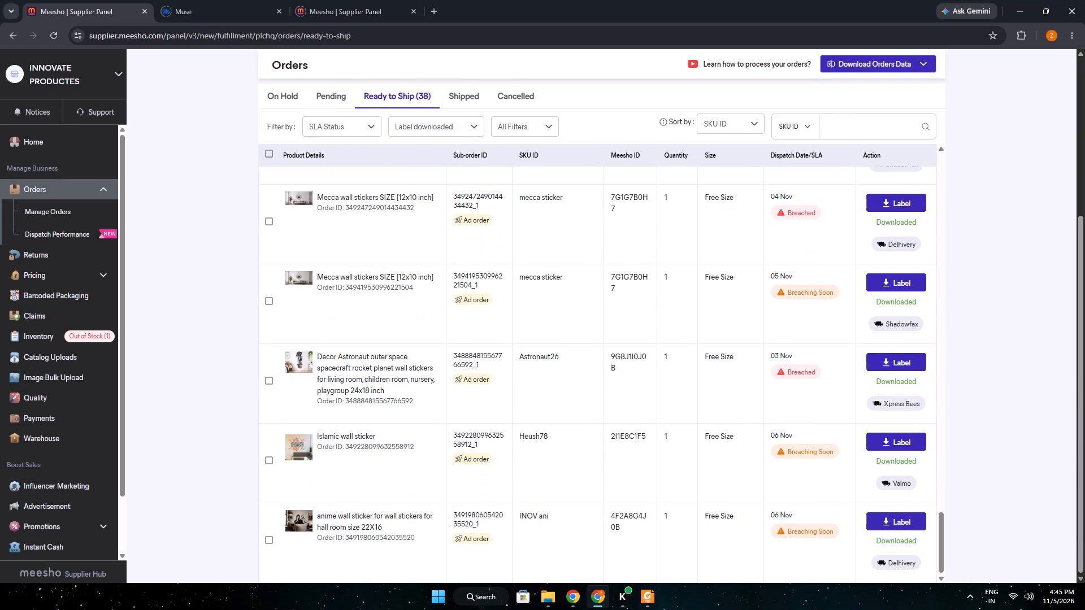
pyautogui.scroll(-18, 542, 362)
# View the enlarged product image of the last Ready to Ship order, SKU INOV ani, and close it.
pyautogui.click(296, 515)
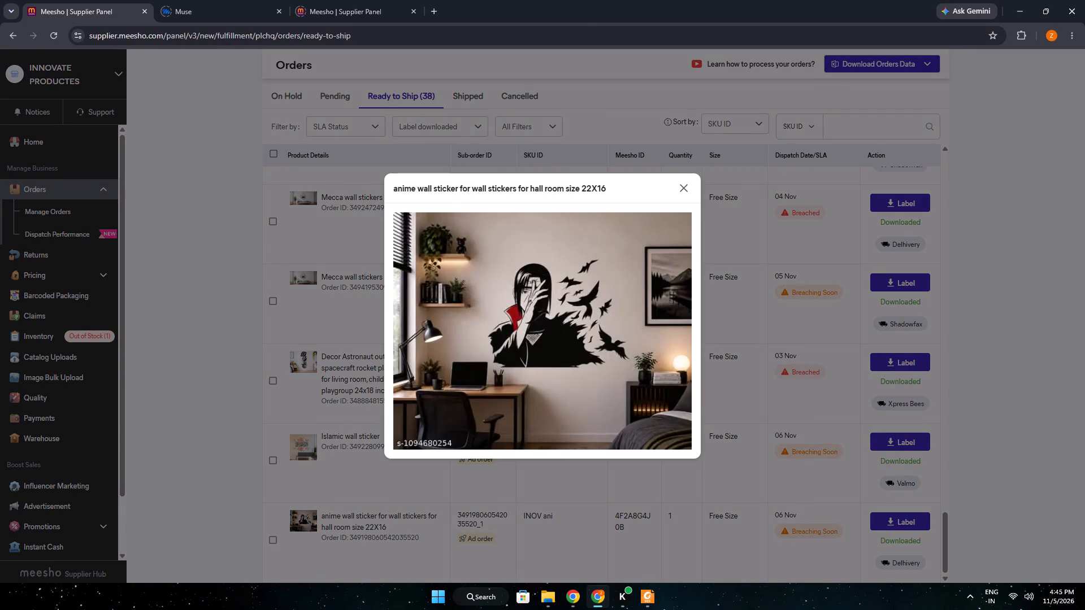
pyautogui.click(680, 187)
# Examine the Ready to Ship orders from the end of the list back to the first one, checking products and label status.
pyautogui.scroll(8, 315, 422)
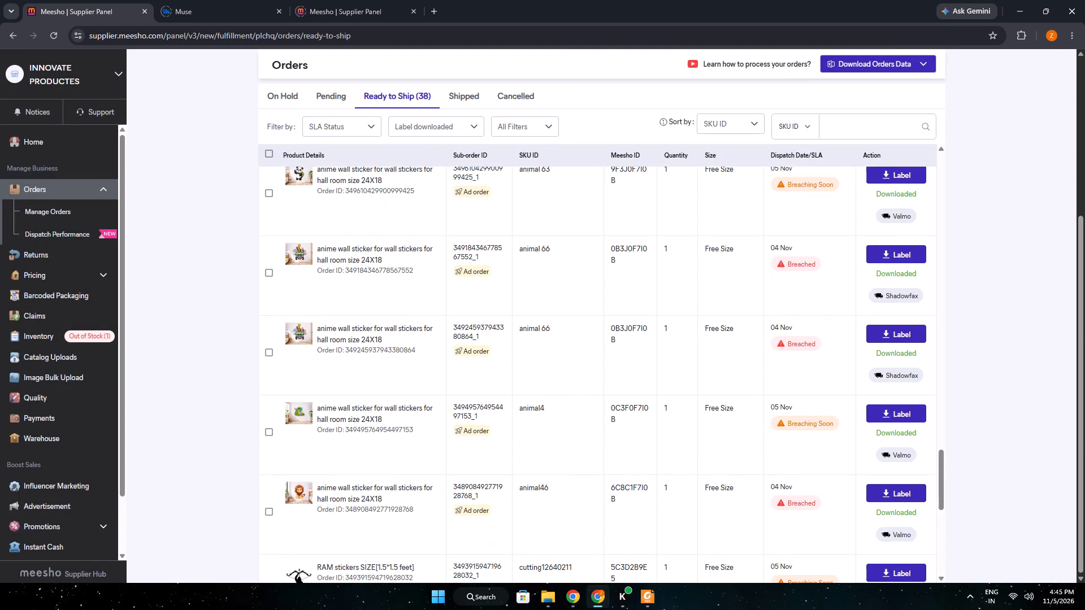
pyautogui.scroll(16, 335, 423)
pyautogui.scroll(9, 342, 423)
pyautogui.scroll(7, 499, 381)
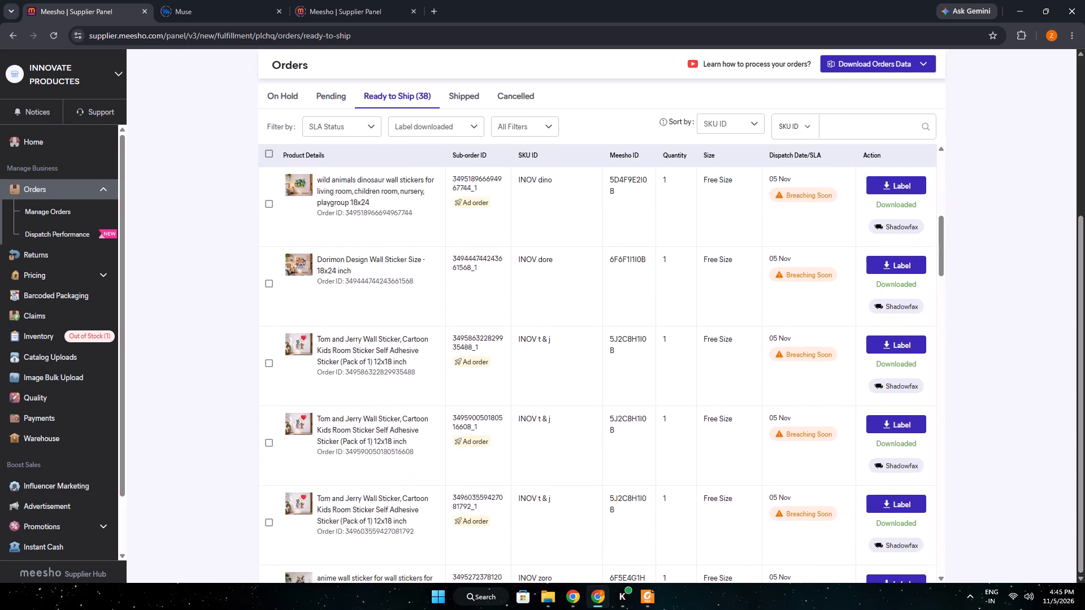
pyautogui.scroll(-4, 499, 381)
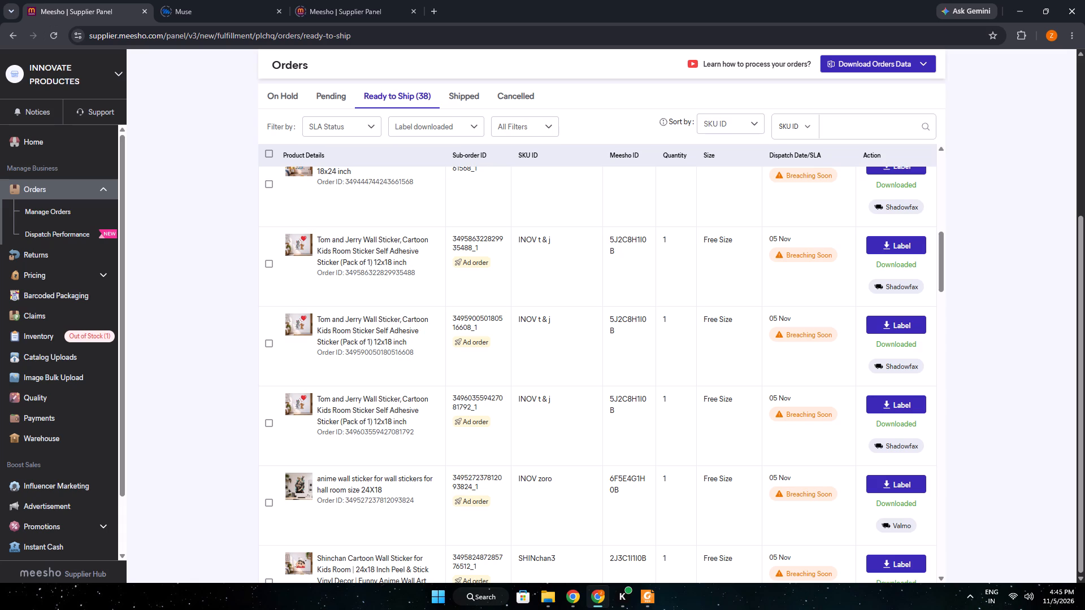
pyautogui.scroll(6, 506, 326)
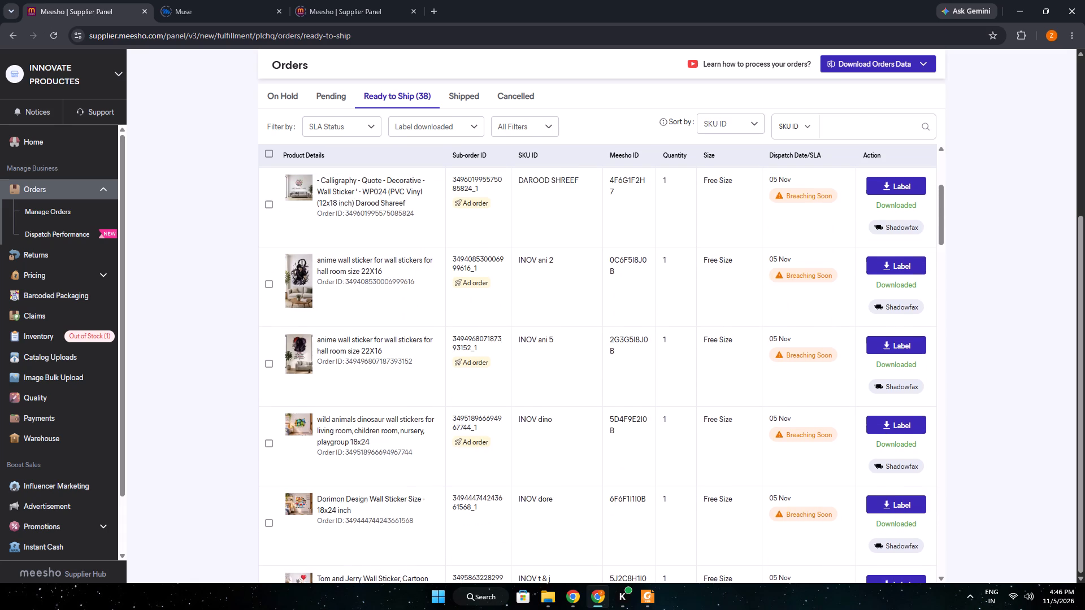
pyautogui.scroll(3, 507, 327)
pyautogui.scroll(4, 525, 393)
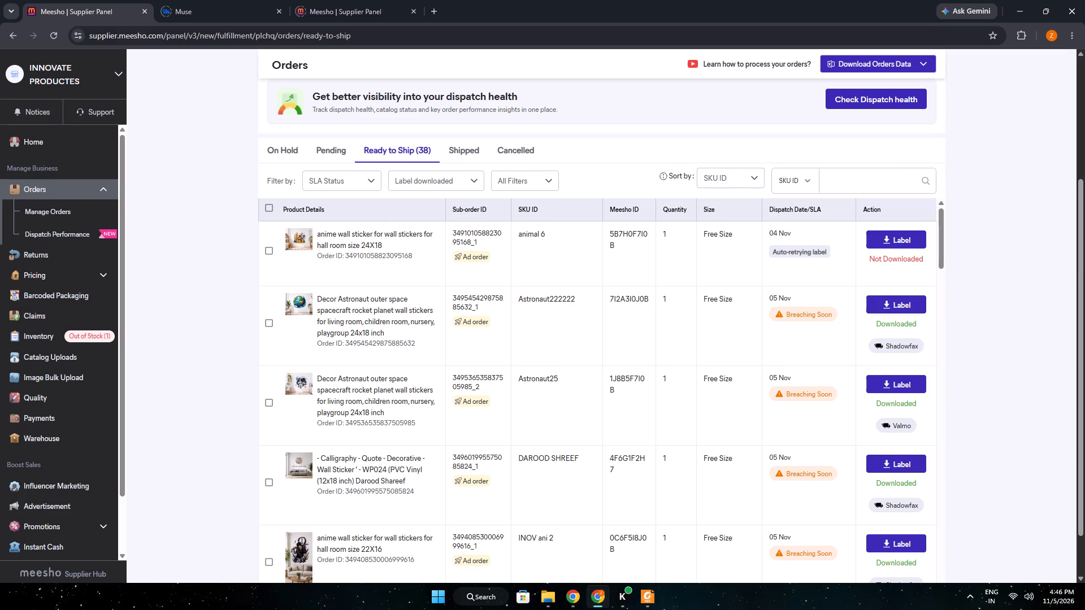
# Reload the Ready to Ship orders and check the courier assigned to the Astronaut222222 order.
pyautogui.click(54, 37)
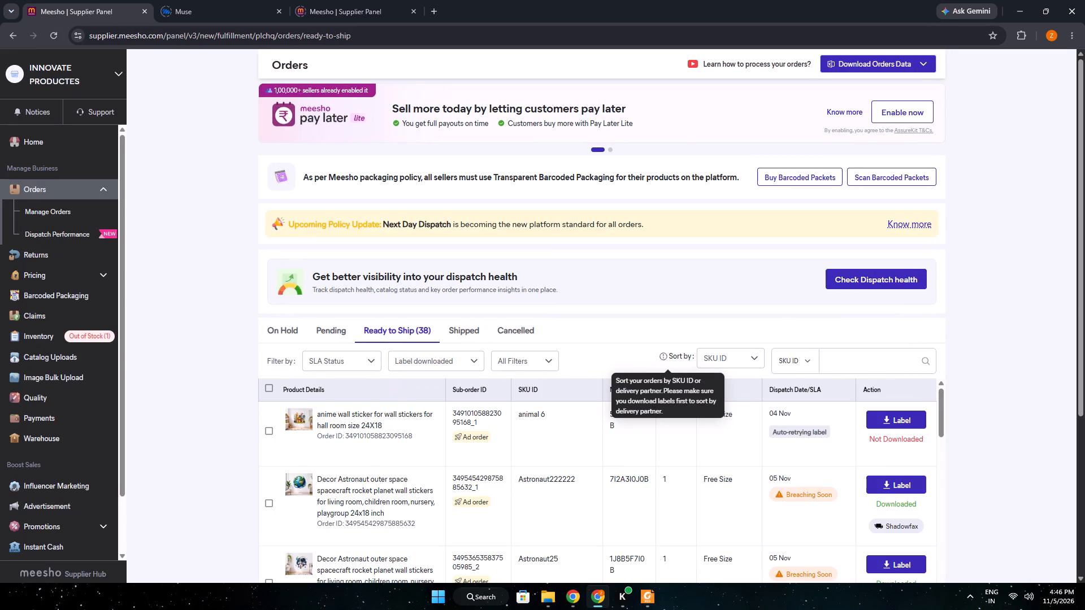
pyautogui.scroll(-4, 363, 480)
pyautogui.scroll(4, 362, 477)
pyautogui.scroll(-4, 210, 437)
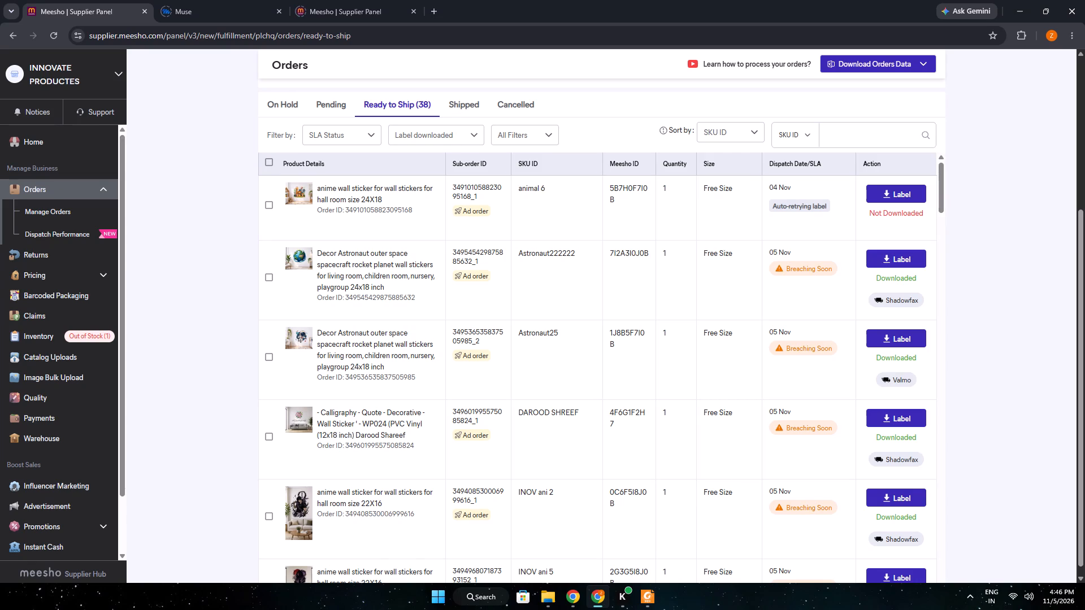
pyautogui.moveTo(871, 298); pyautogui.dragTo(927, 299)
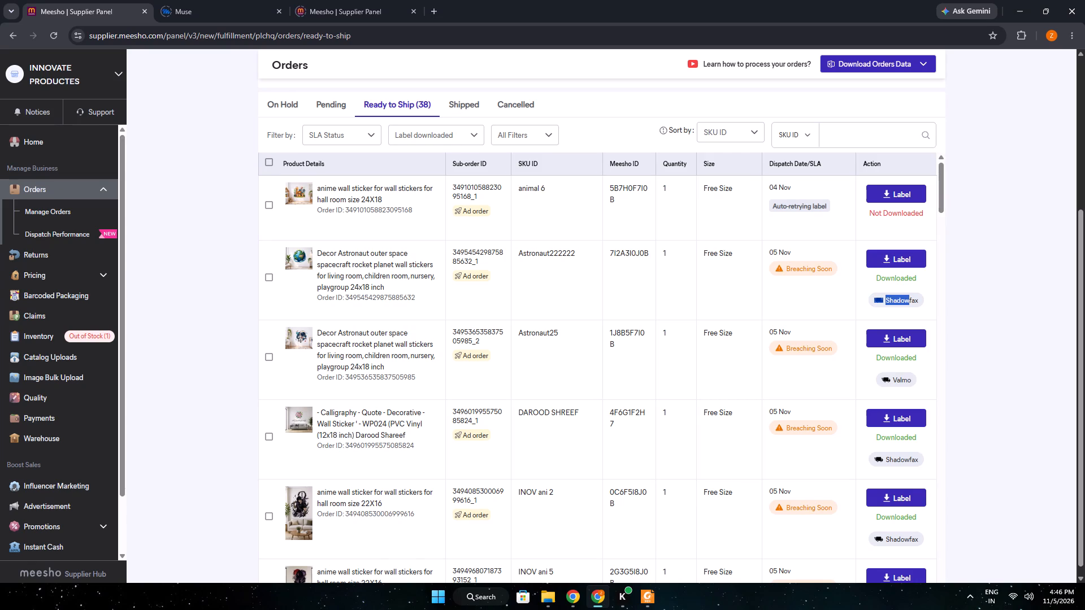
pyautogui.doubleClick(912, 295)
pyautogui.click(948, 301)
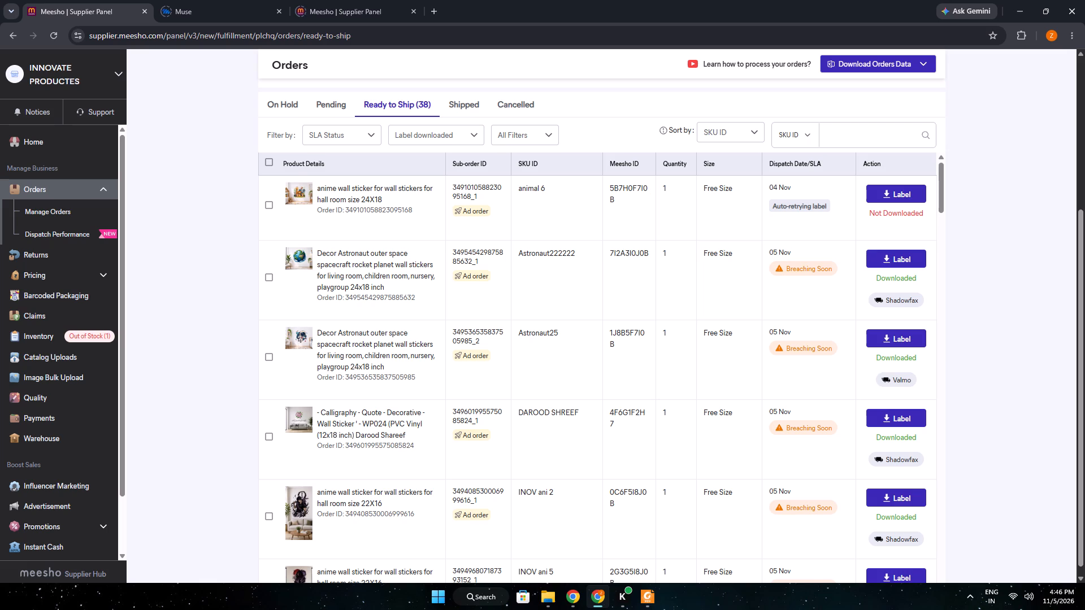
# Open the Pending orders and look over the first orders in the list.
pyautogui.click(320, 99)
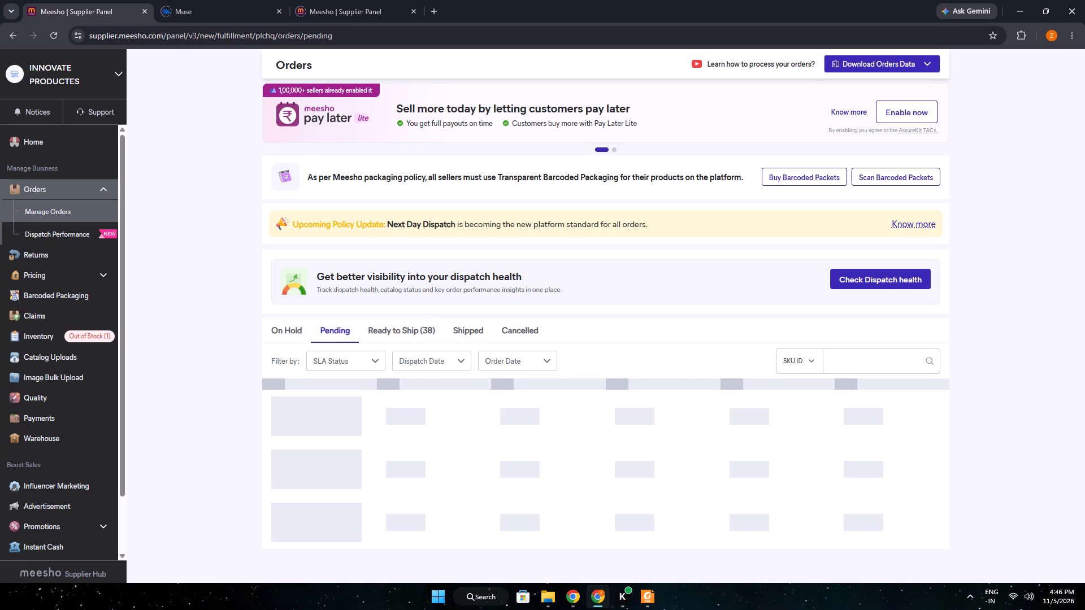
pyautogui.scroll(-4, 233, 297)
pyautogui.scroll(-2, 288, 318)
pyautogui.scroll(4, 288, 318)
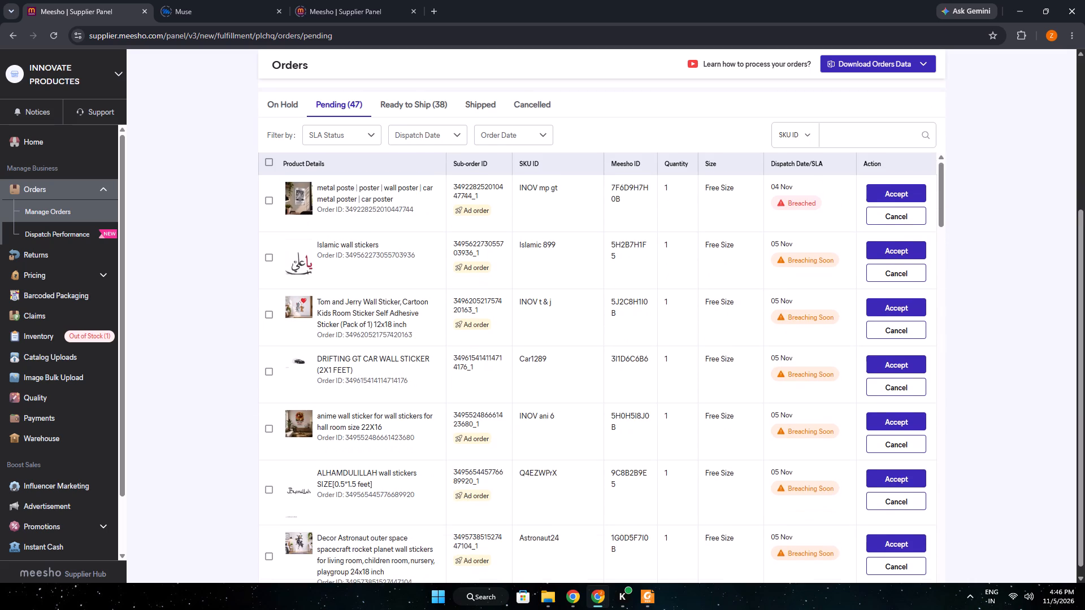
pyautogui.scroll(-3, 199, 318)
pyautogui.scroll(3, 211, 318)
pyautogui.scroll(-7, 211, 318)
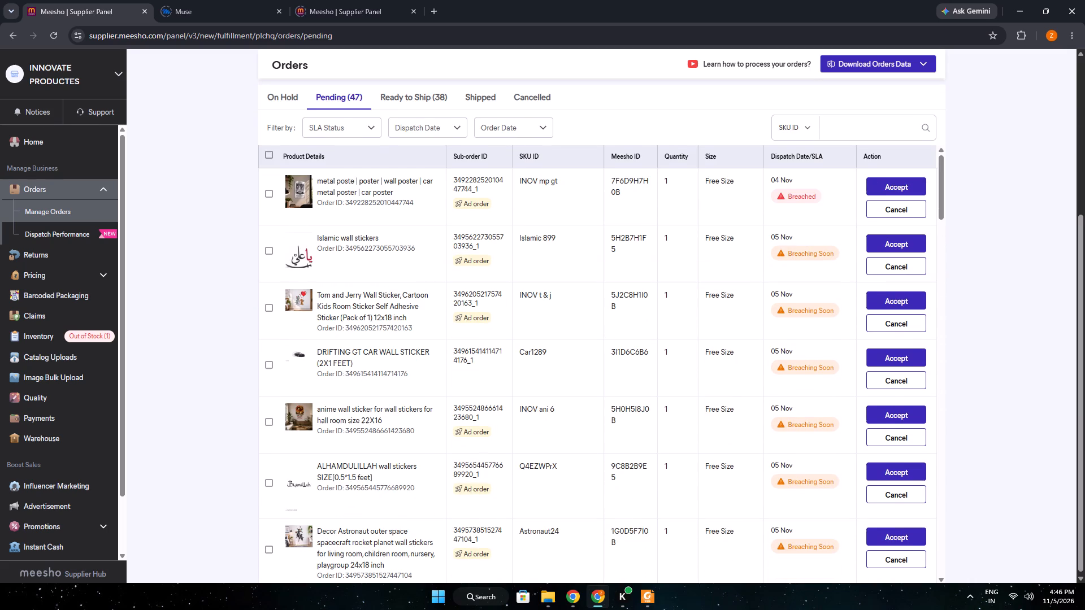
# Enlarge the INOV mp gt order's product image, run a Google Lens search on its GT3 RS poster, and browse the matches.
pyautogui.click(303, 190)
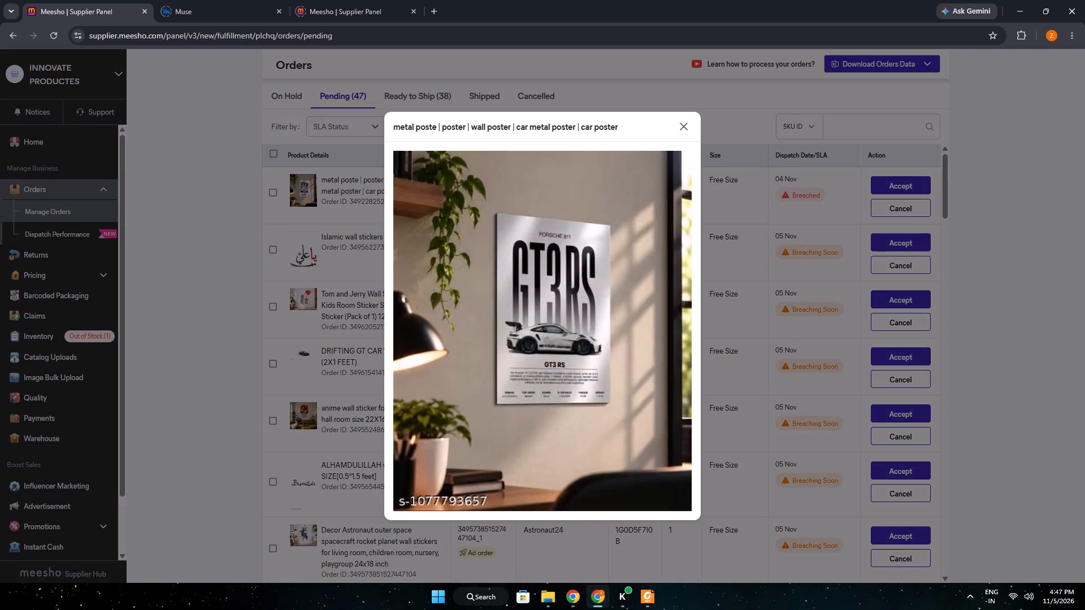
pyautogui.rightClick(510, 226)
pyautogui.click(554, 319)
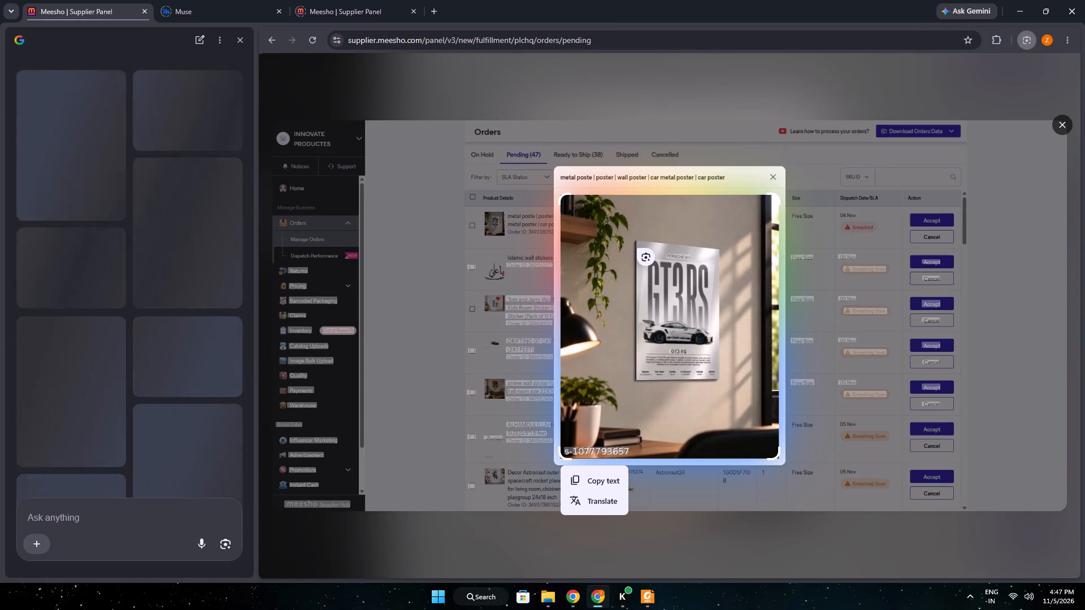
pyautogui.moveTo(637, 241); pyautogui.dragTo(714, 380)
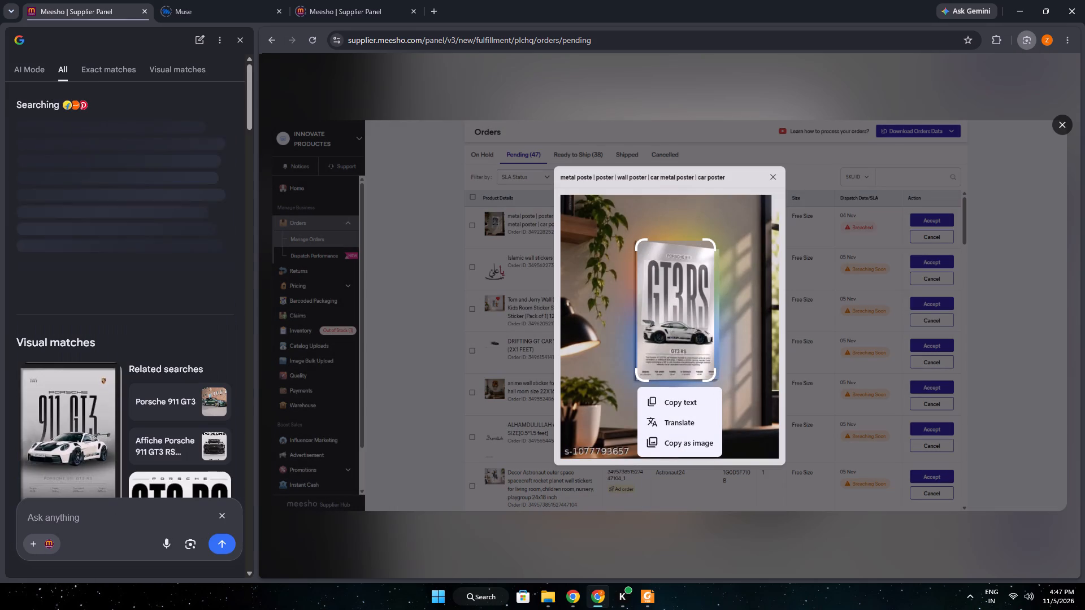
pyautogui.scroll(-16, 115, 400)
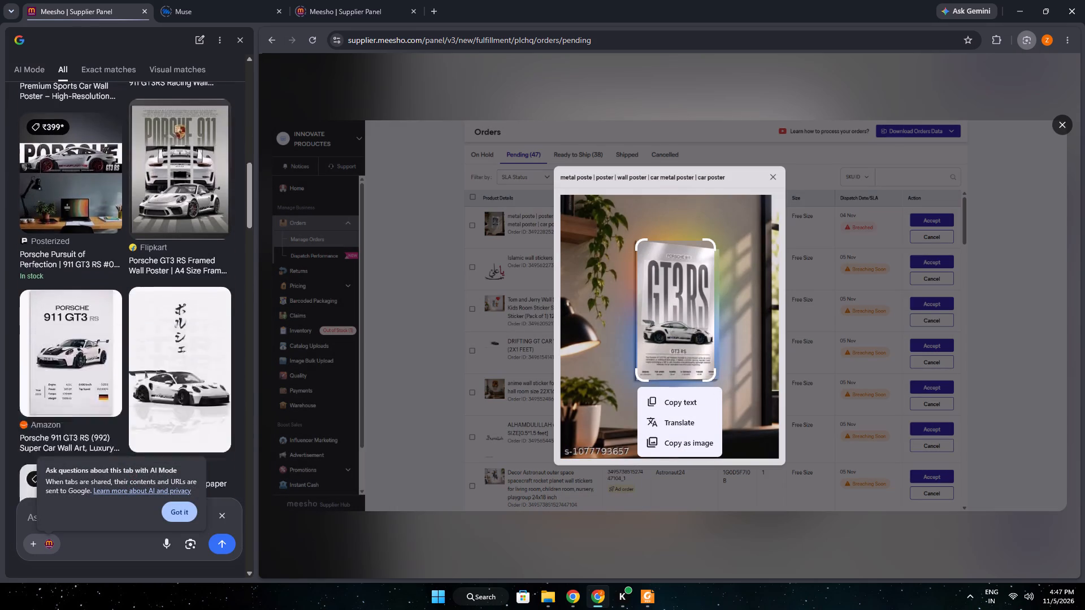
pyautogui.scroll(-6, 126, 395)
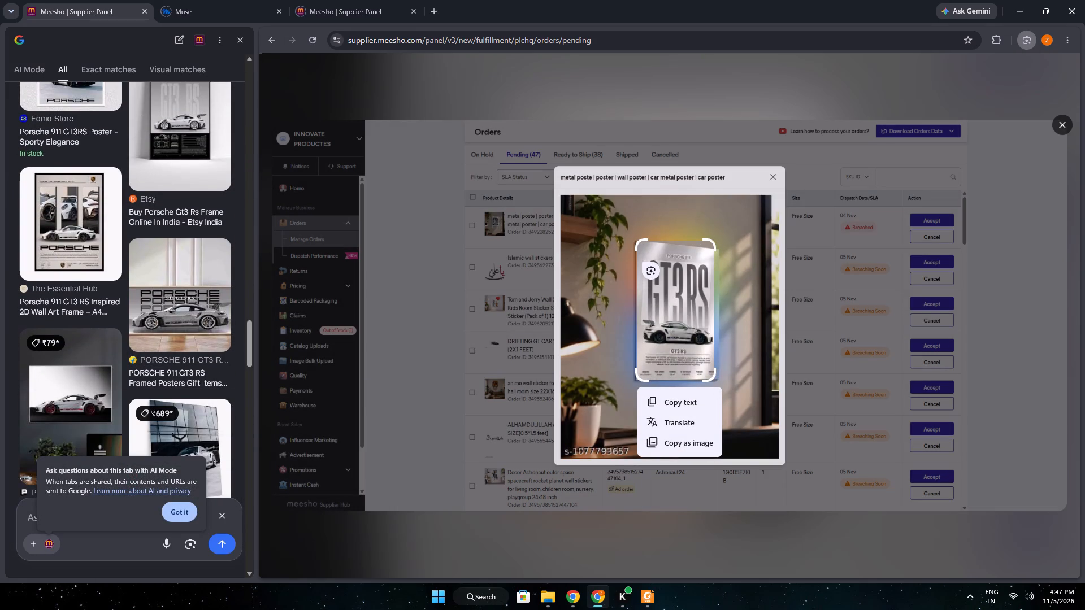
# Readjust the Lens selection around the GT3 RS poster, check the new matches, and exit the selection overlay.
pyautogui.moveTo(640, 249); pyautogui.dragTo(642, 255)
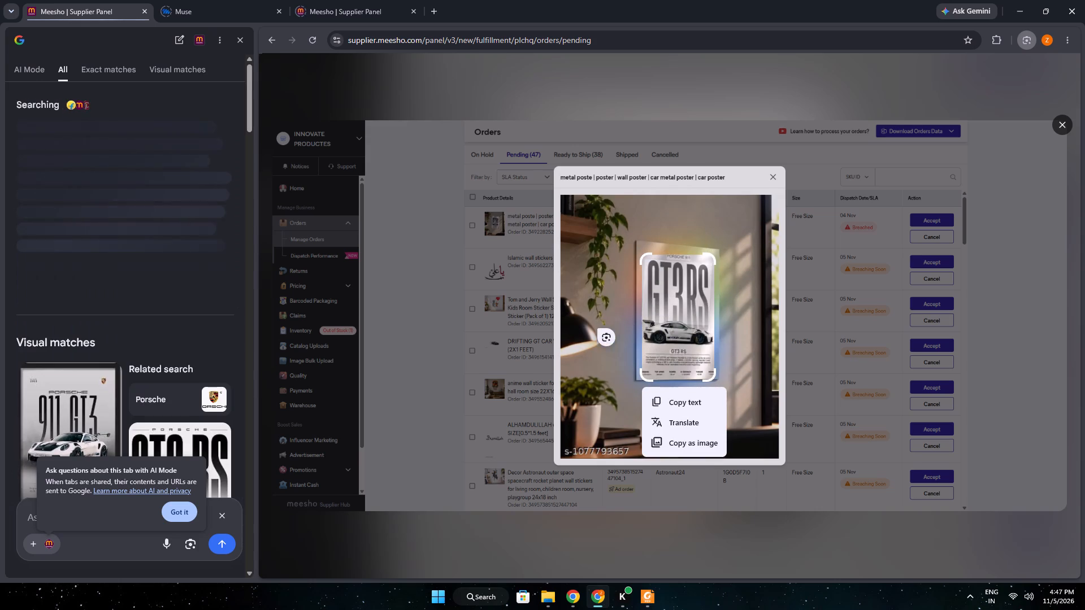
pyautogui.scroll(-11, 163, 323)
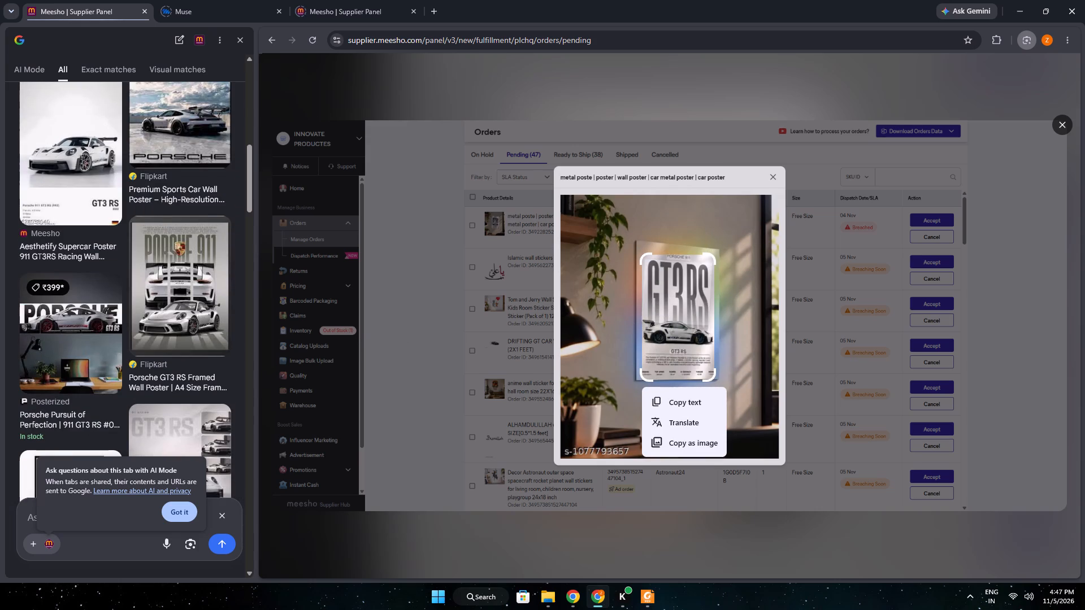
pyautogui.scroll(20, 170, 322)
pyautogui.scroll(1, 170, 322)
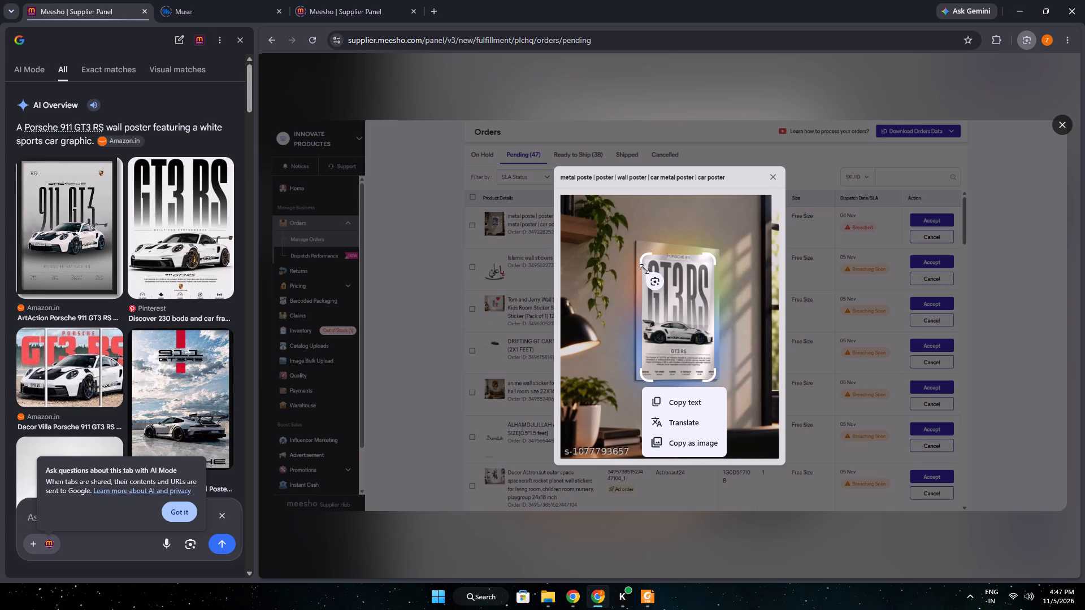
pyautogui.moveTo(644, 262); pyautogui.dragTo(635, 250)
pyautogui.press('Escape')
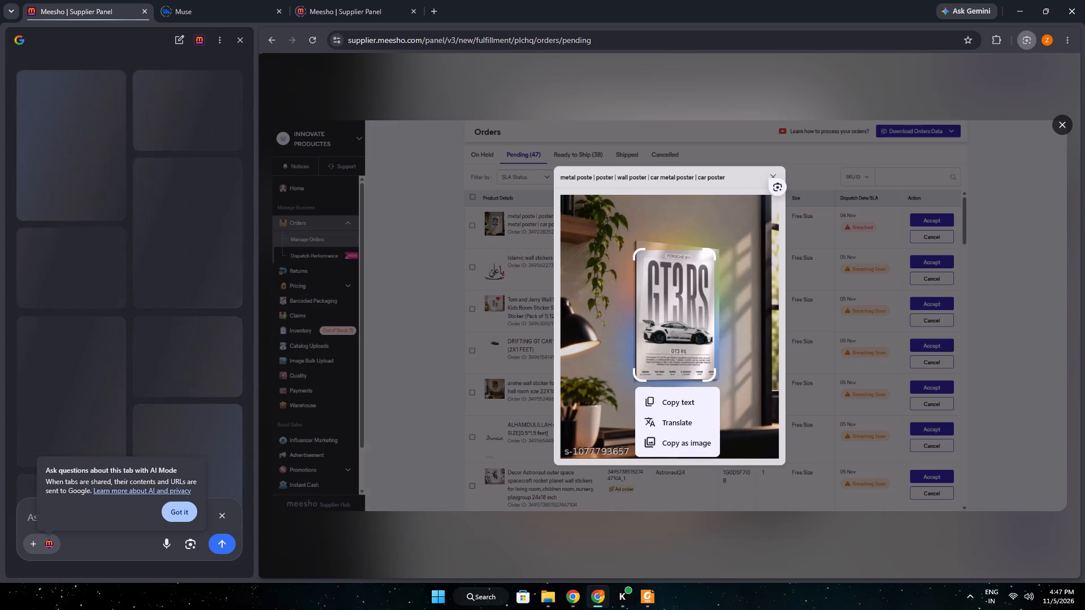
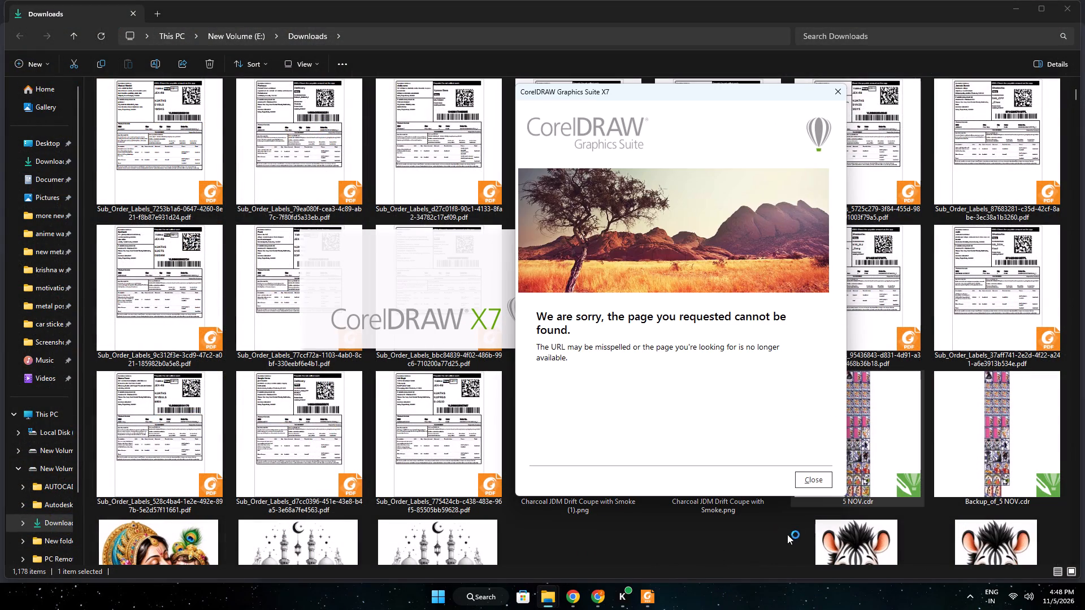
pyautogui.click(807, 480)
# Look over the orders further down Meesho's Pending list.
pyautogui.click(598, 599)
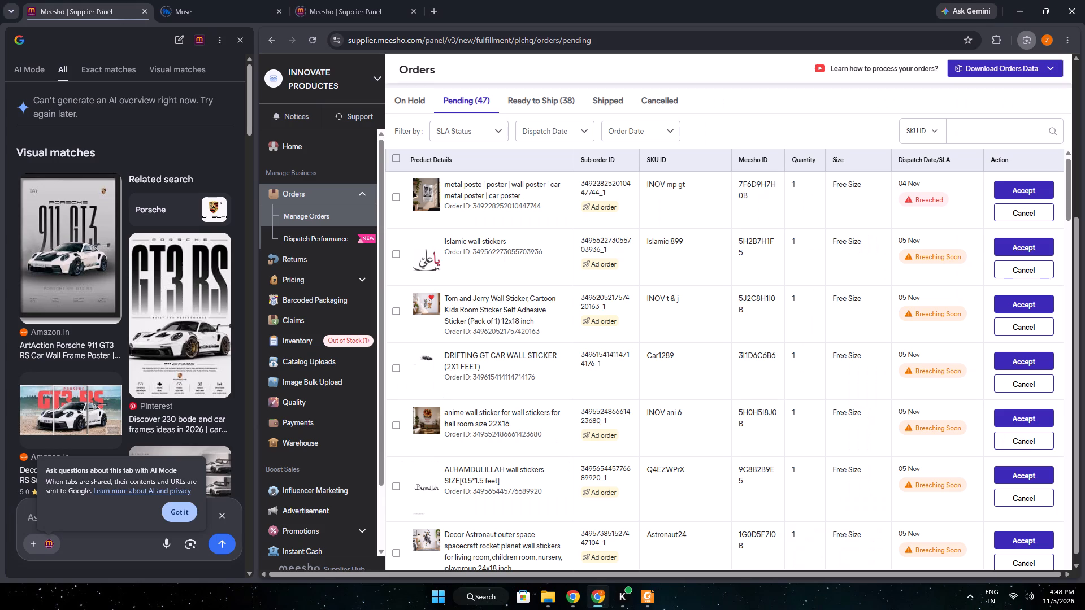
pyautogui.scroll(-3, 589, 531)
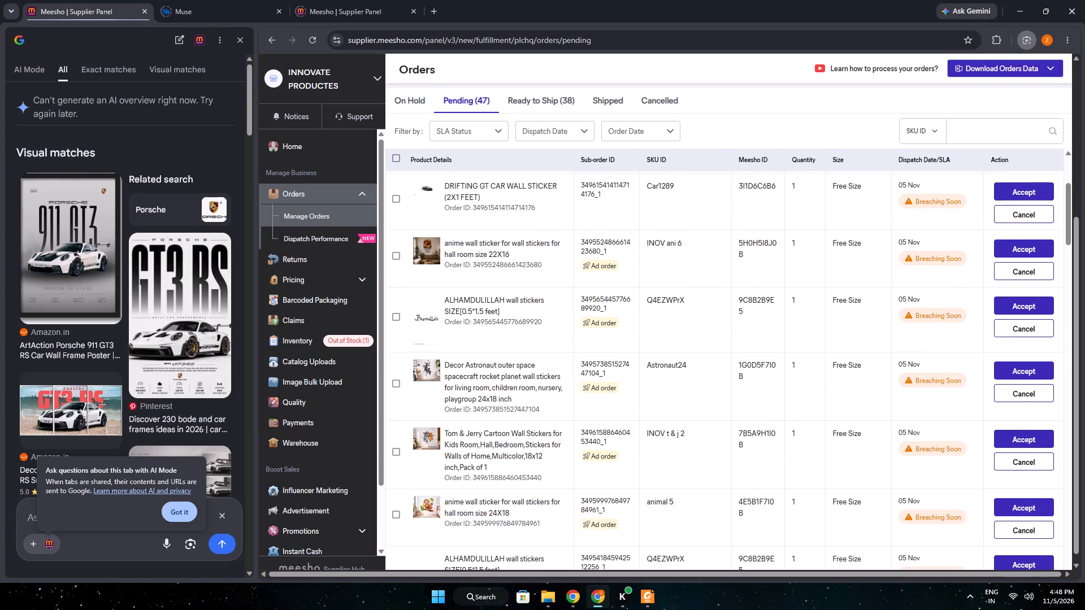
pyautogui.scroll(-3, 567, 464)
# Switch to CorelDRAW and create a new 47.5 × 250 inch document named 5 NOV(2).
pyautogui.click(654, 595)
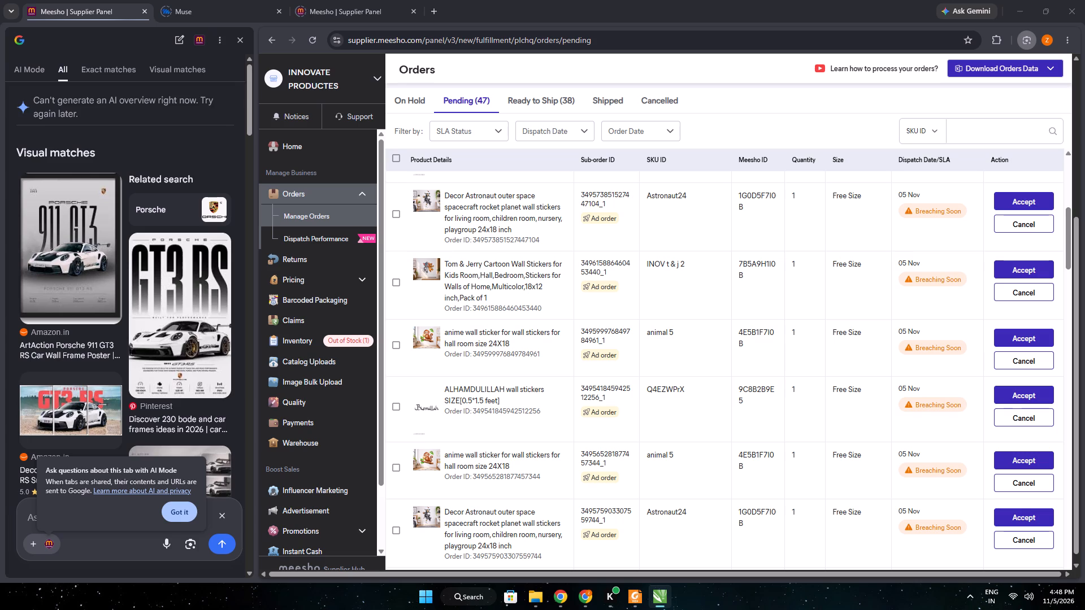
pyautogui.click(659, 596)
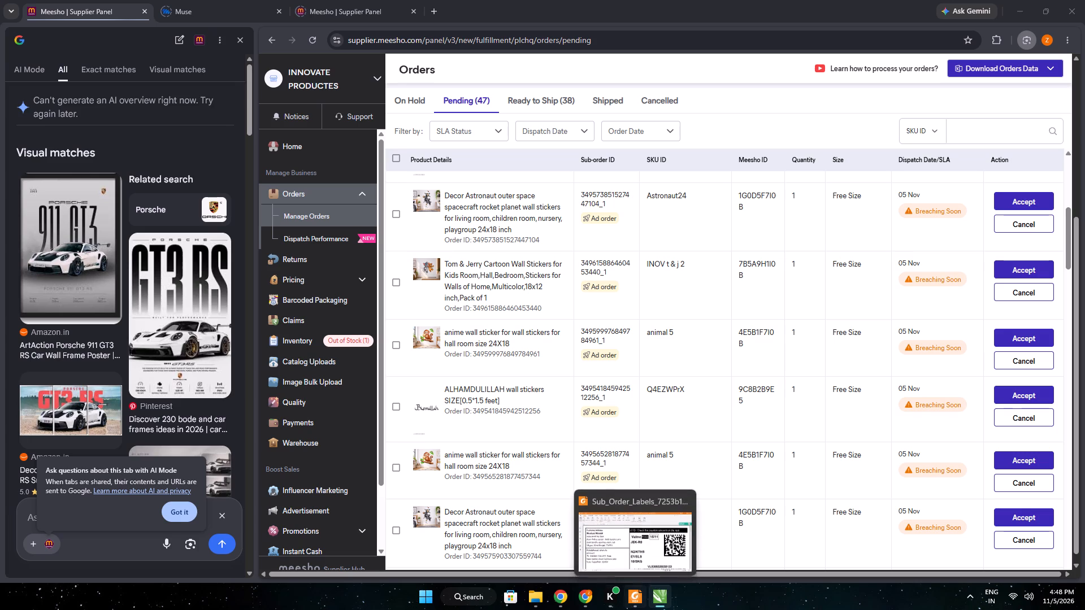
pyautogui.click(663, 596)
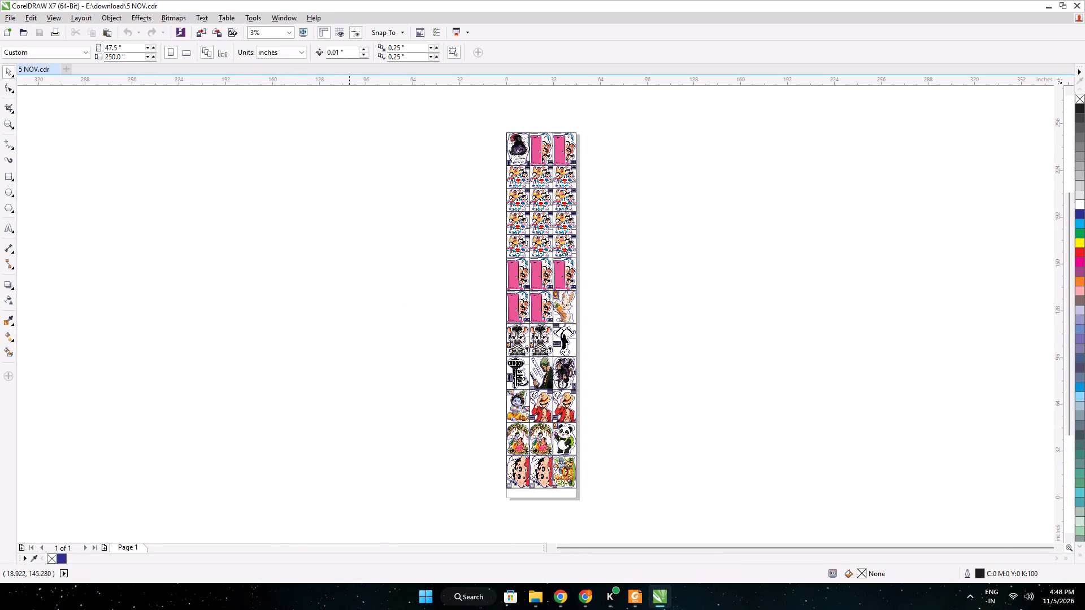
pyautogui.click(65, 70)
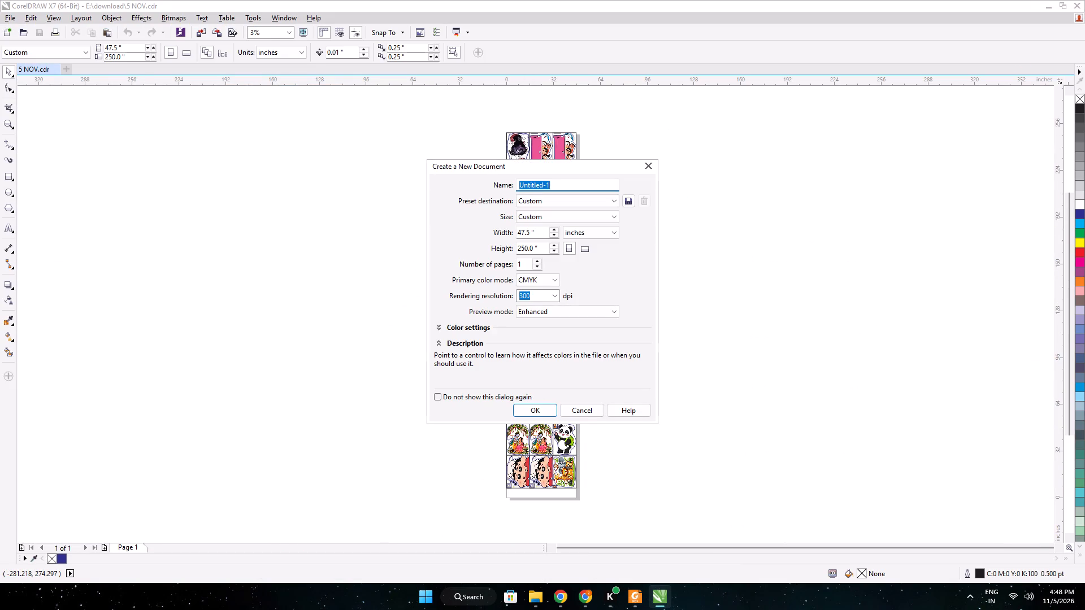
pyautogui.write('5 n')
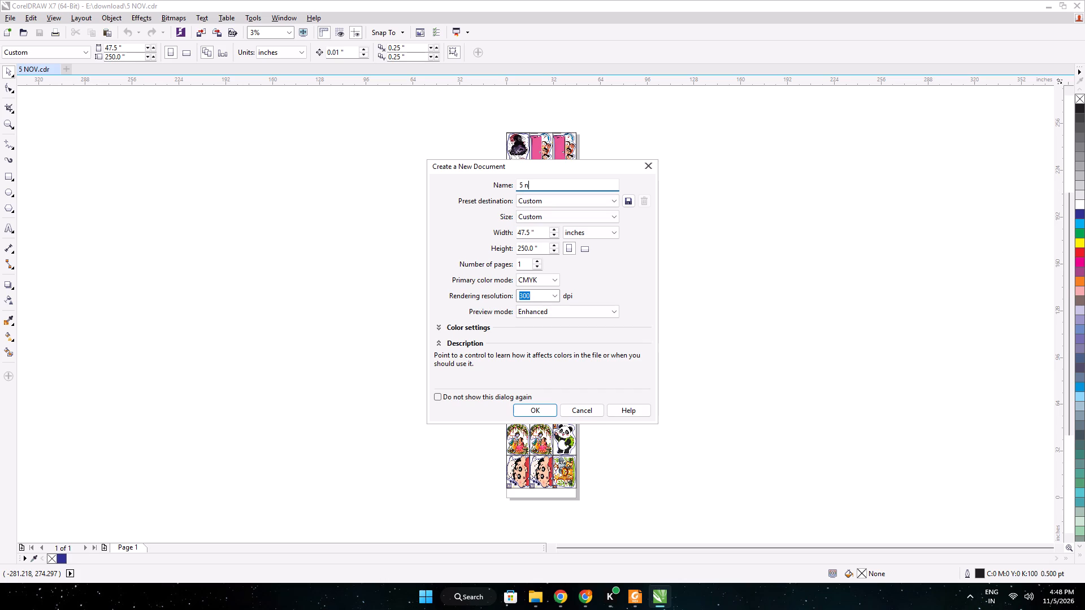
pyautogui.press('BackSpace')
pyautogui.write('NOV')
pyautogui.write('()')
pyautogui.press('Left')
pyautogui.press('2')
pyautogui.press('Return')
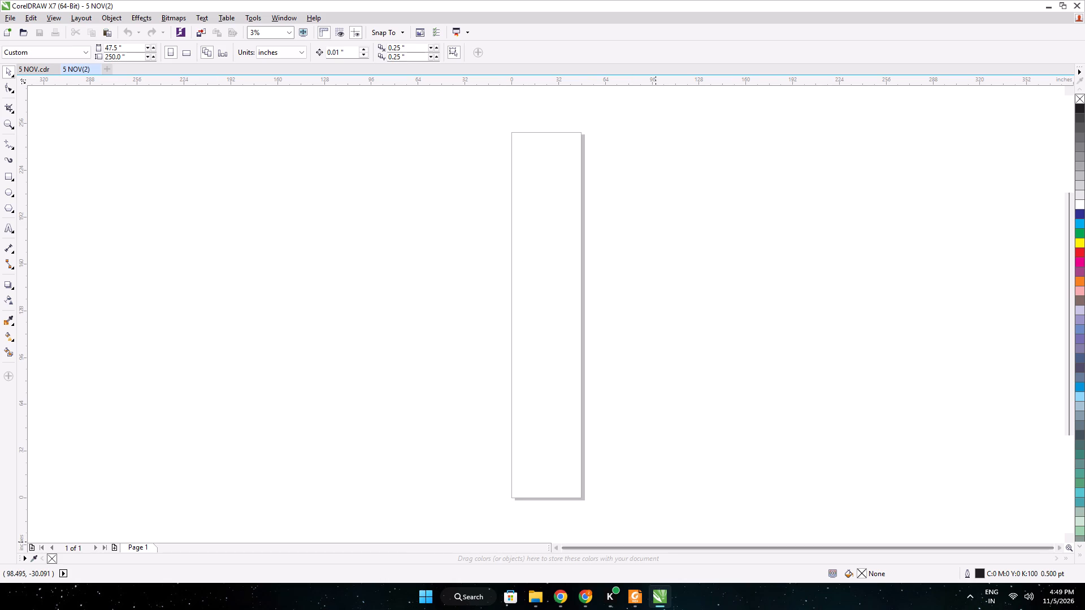
# Switch to the Meesho Pending orders in Chrome, look up SKU Islamic 899, and clear the search.
pyautogui.click(590, 595)
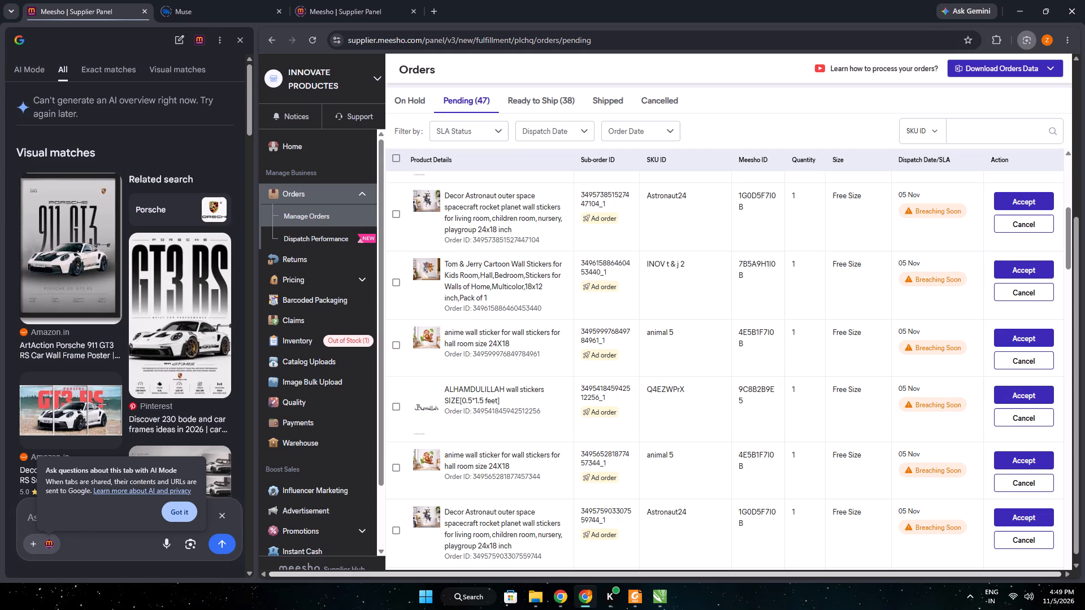
pyautogui.scroll(3, 721, 260)
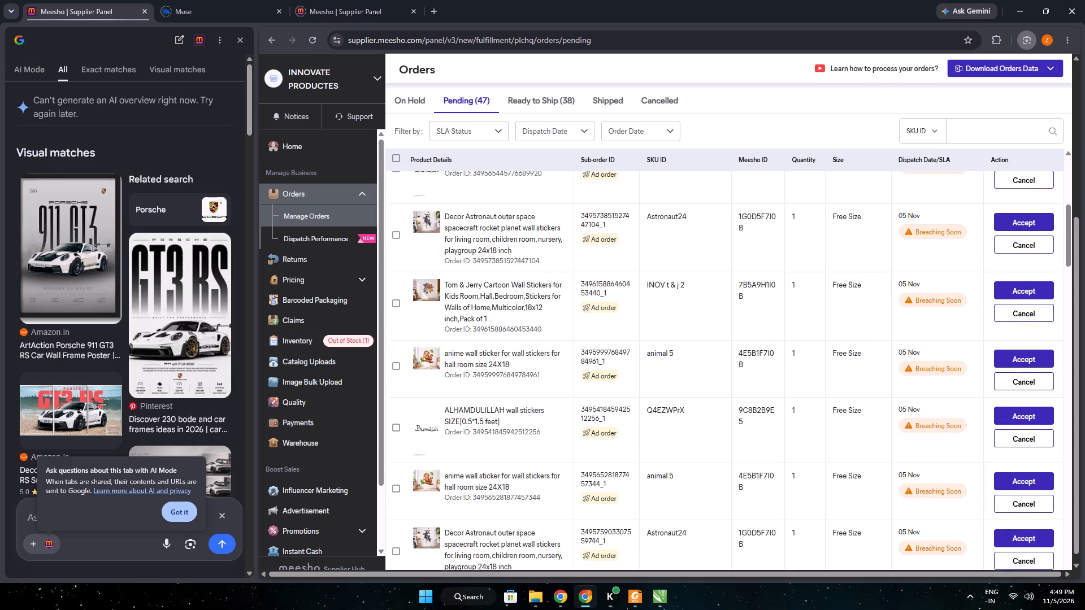
pyautogui.scroll(11, 720, 259)
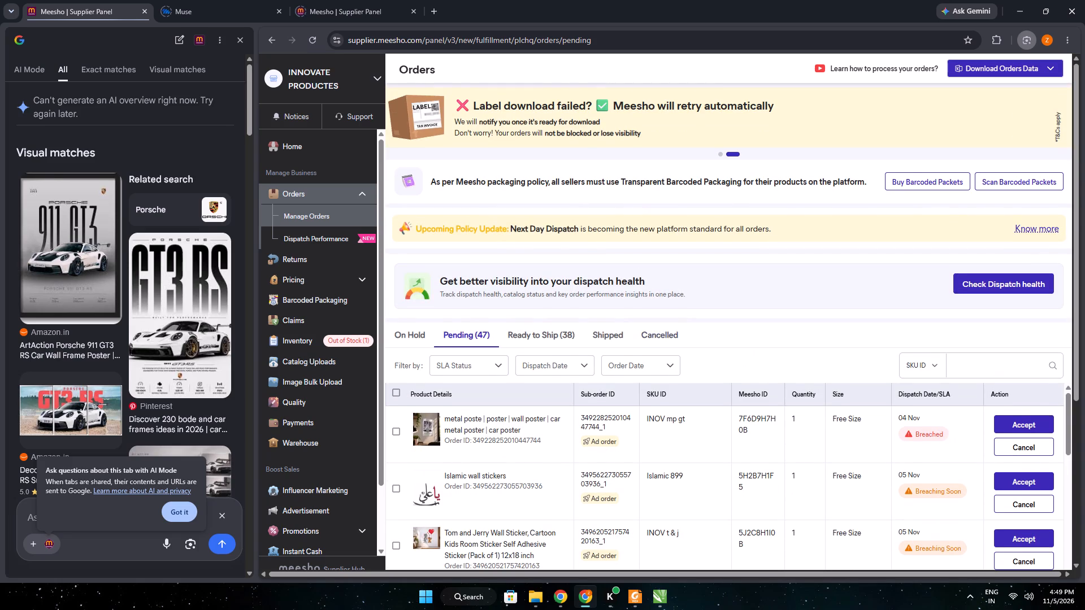
pyautogui.scroll(-3, 636, 380)
pyautogui.tripleClick(649, 306)
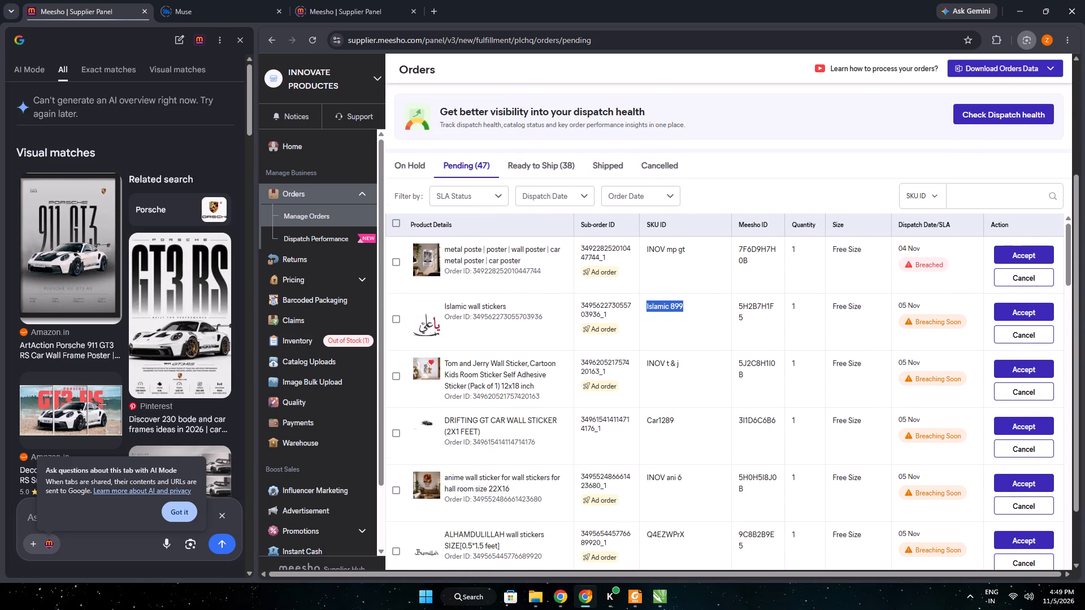
pyautogui.hotkey('ctrl', 'c')
pyautogui.keyDown('ctrl'); pyautogui.click(991, 192); pyautogui.keyUp('ctrl')
pyautogui.hotkey('ctrl', 'v')
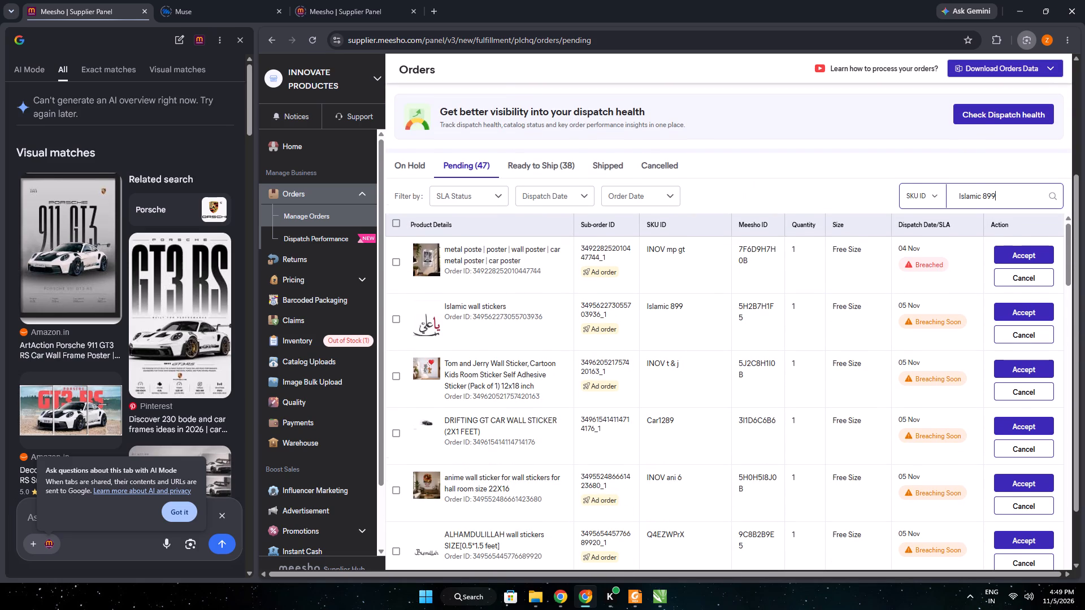
pyautogui.scroll(-5, 398, 334)
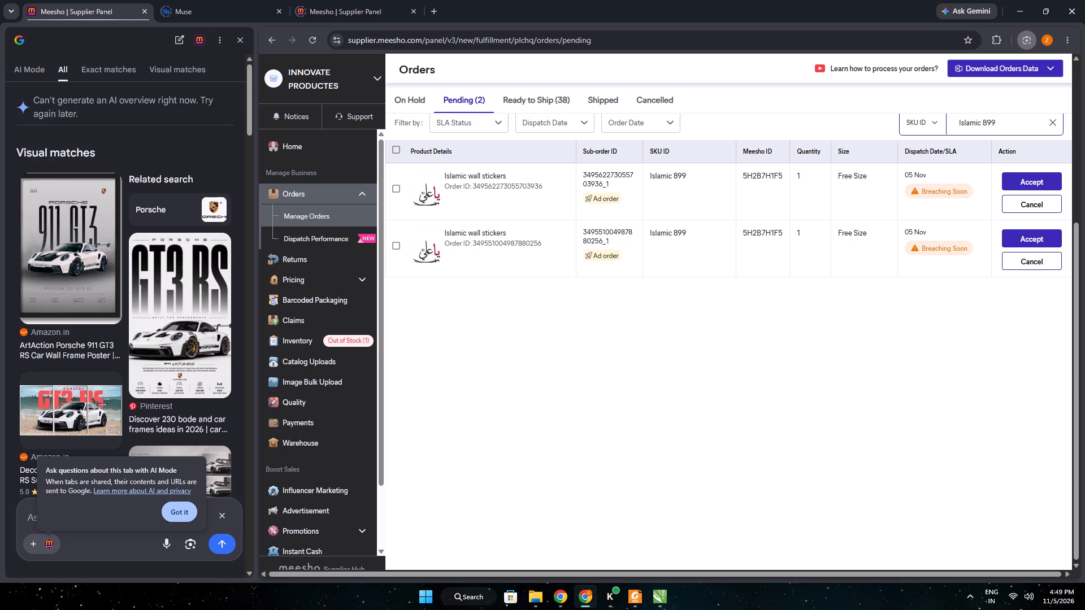
pyautogui.click(1049, 121)
# Filter the Pending orders by the Tom and Jerry sticker's SKU, INOV t & j.
pyautogui.scroll(-2, 559, 343)
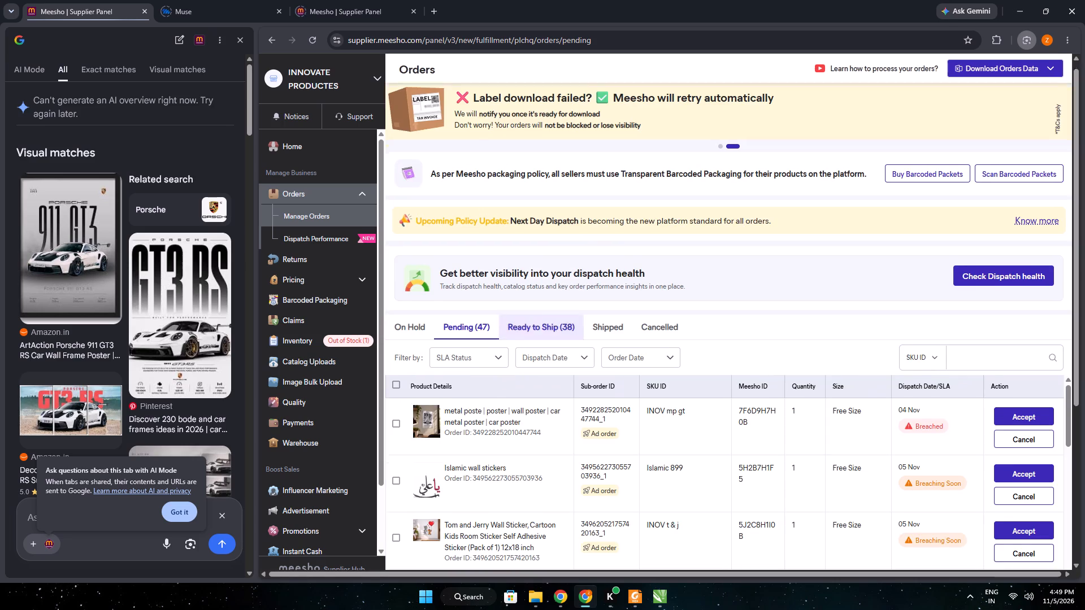
pyautogui.scroll(-1, 568, 385)
pyautogui.tripleClick(666, 362)
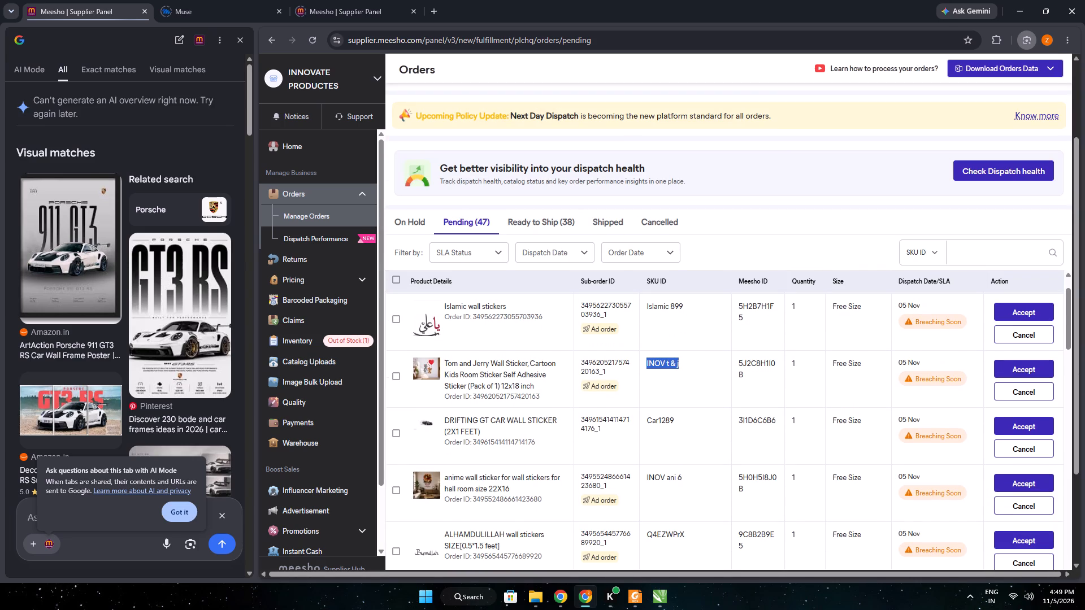
pyautogui.hotkey('ctrl', 'c')
pyautogui.click(1002, 257)
pyautogui.hotkey('ctrl', 'v')
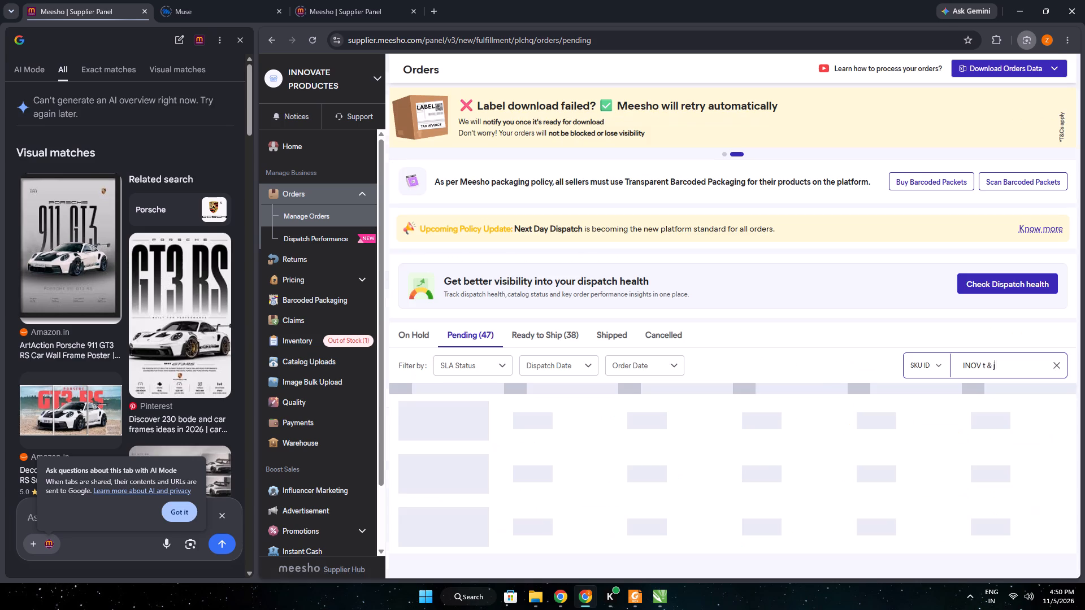
# Look up the same SKU, INOV t & j, among the Ready to Ship orders.
pyautogui.click(549, 329)
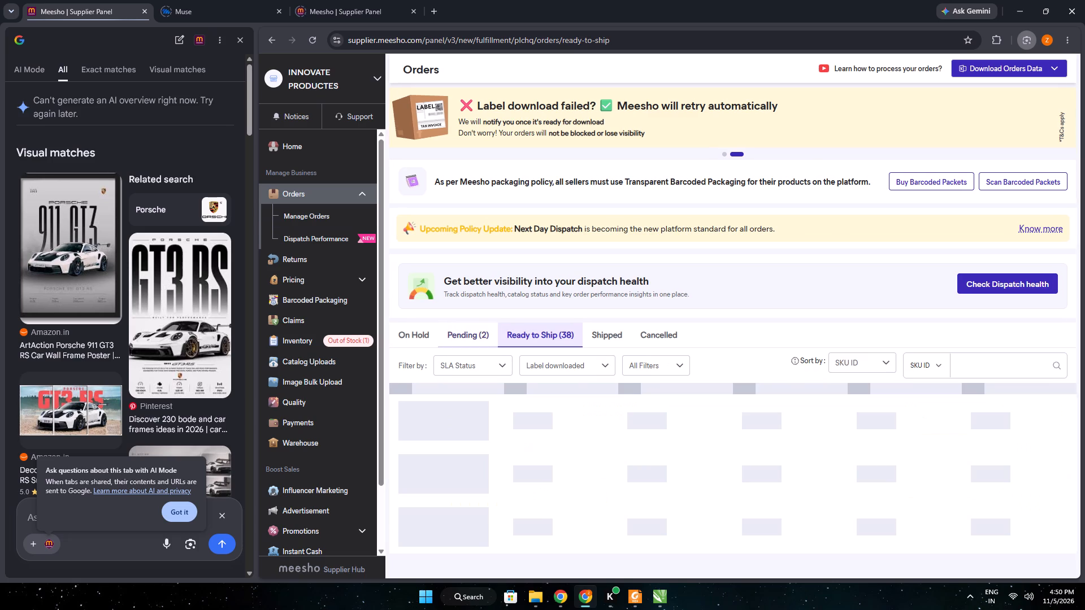
pyautogui.click(992, 361)
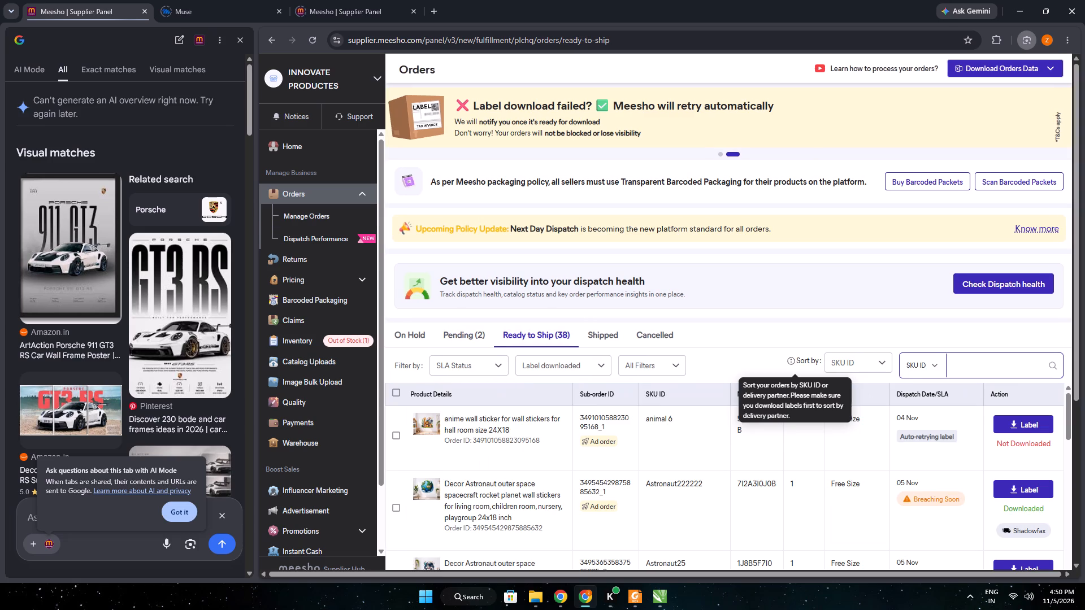
pyautogui.hotkey('ctrl', 'v')
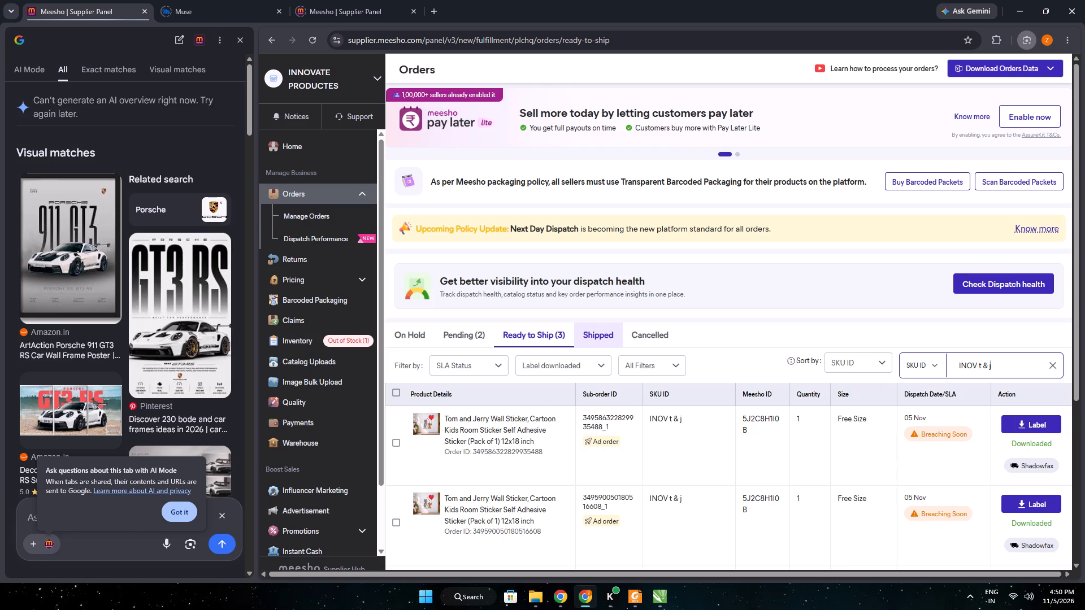
# Return to the Pending orders, look up the drifting GT car sticker's SKU Car1289, and clear the search.
pyautogui.click(483, 330)
pyautogui.scroll(-2, 520, 417)
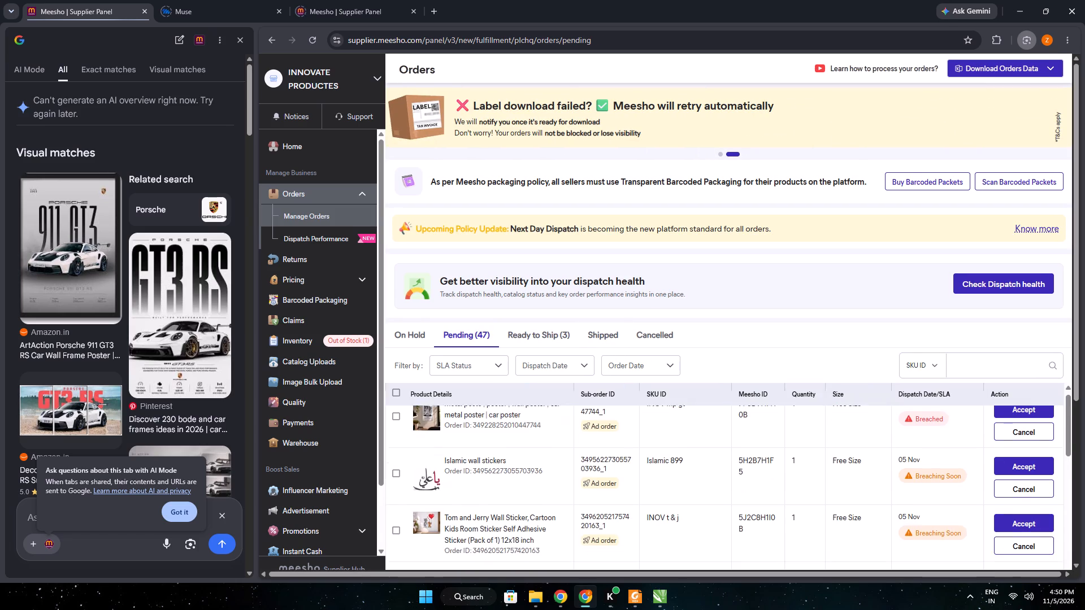
pyautogui.scroll(-1, 509, 490)
pyautogui.tripleClick(669, 417)
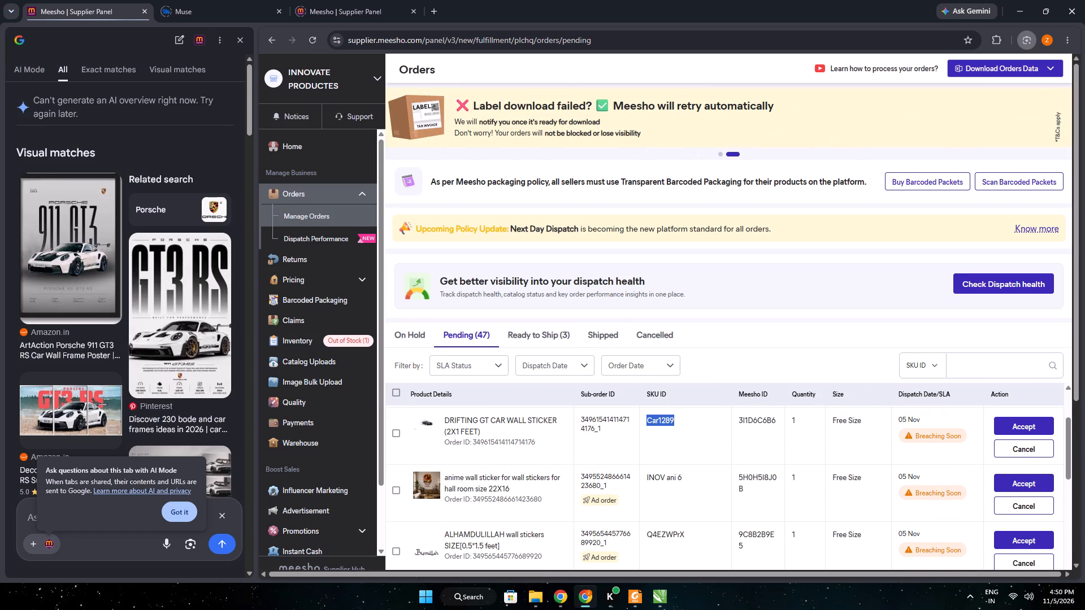
pyautogui.hotkey('ctrl', 'c')
pyautogui.keyDown('ctrl'); pyautogui.click(1009, 374); pyautogui.keyUp('ctrl')
pyautogui.hotkey('ctrl', 'v')
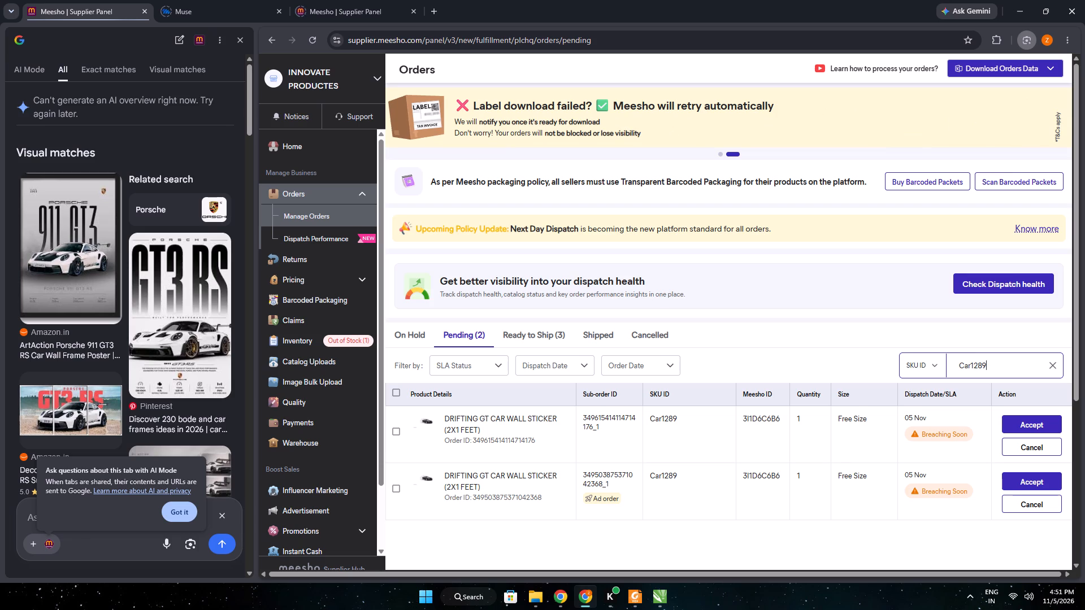
pyautogui.click(1054, 366)
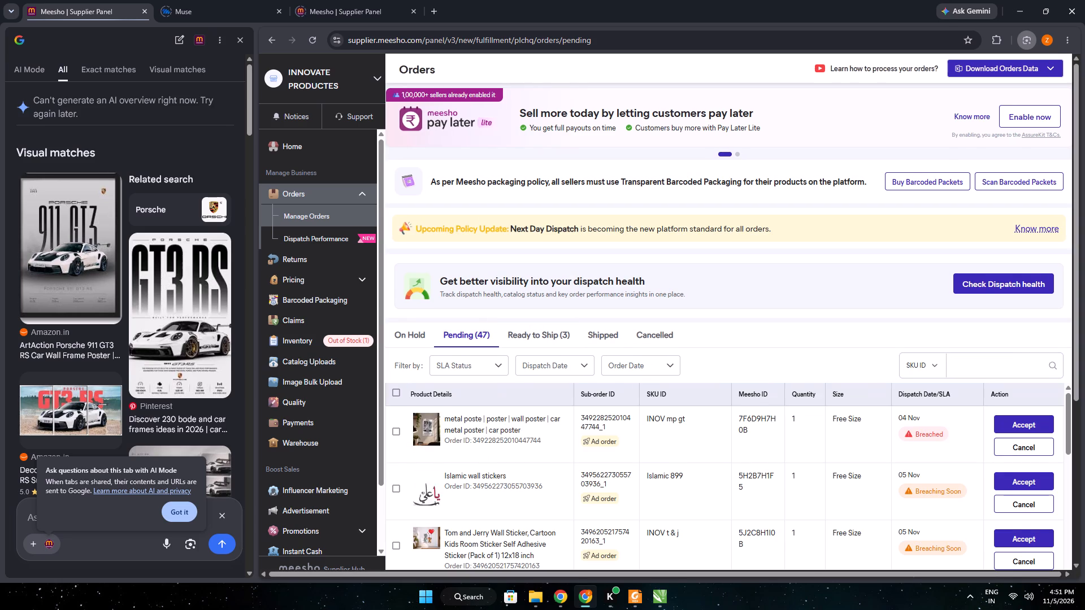
# Filter the Pending orders by the 22X16 anime wall sticker's SKU, INOV ani 6, and review the matching orders.
pyautogui.scroll(-4, 423, 375)
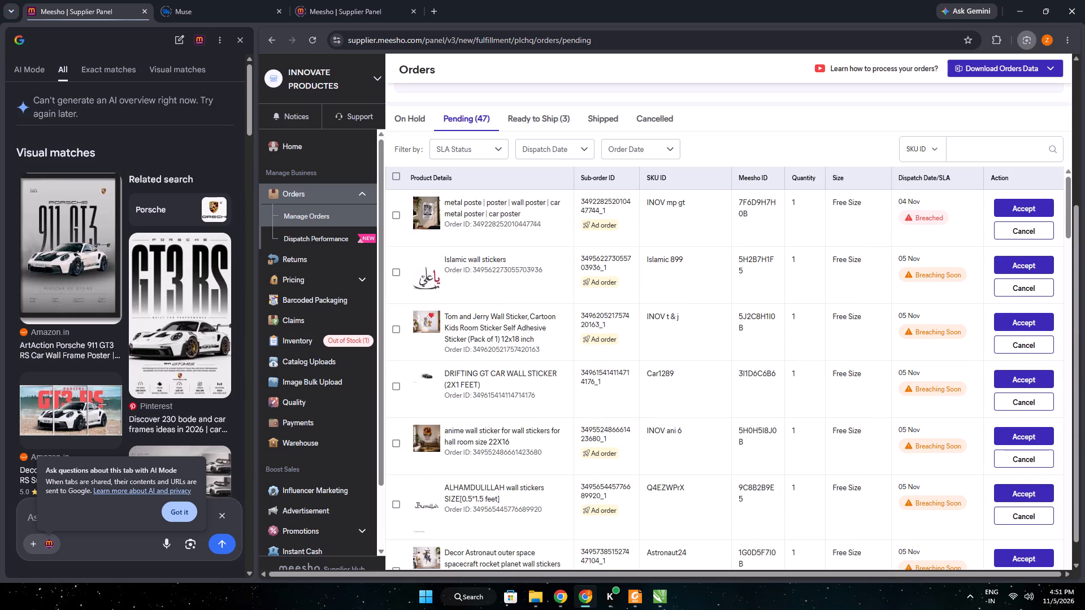
pyautogui.tripleClick(650, 421)
pyautogui.hotkey('ctrl', 'c')
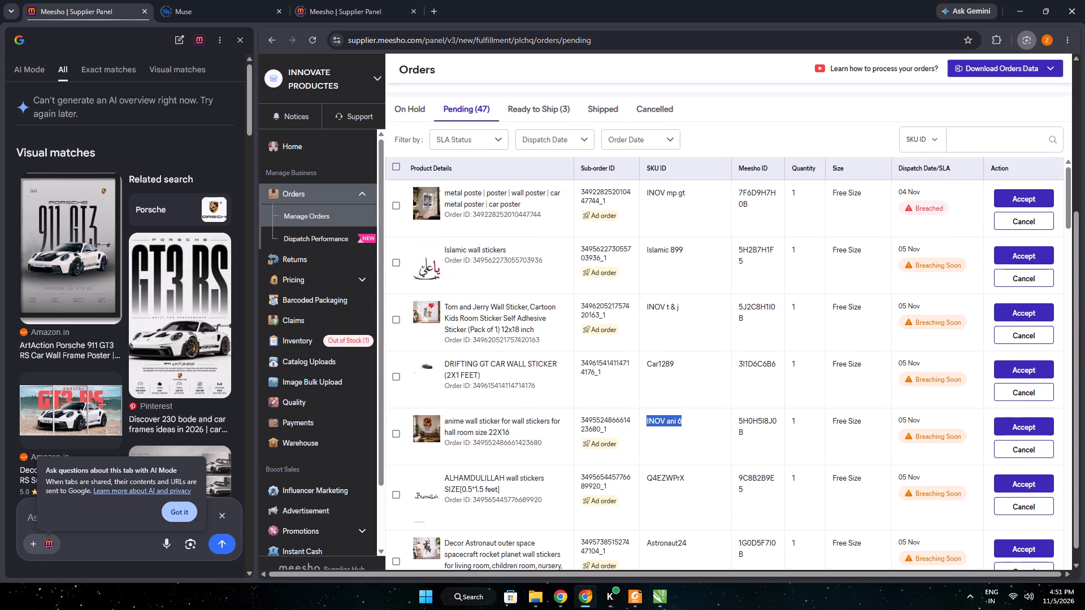
pyautogui.keyDown('ctrl'); pyautogui.click(989, 142); pyautogui.keyUp('ctrl')
pyautogui.hotkey('ctrl', 'v')
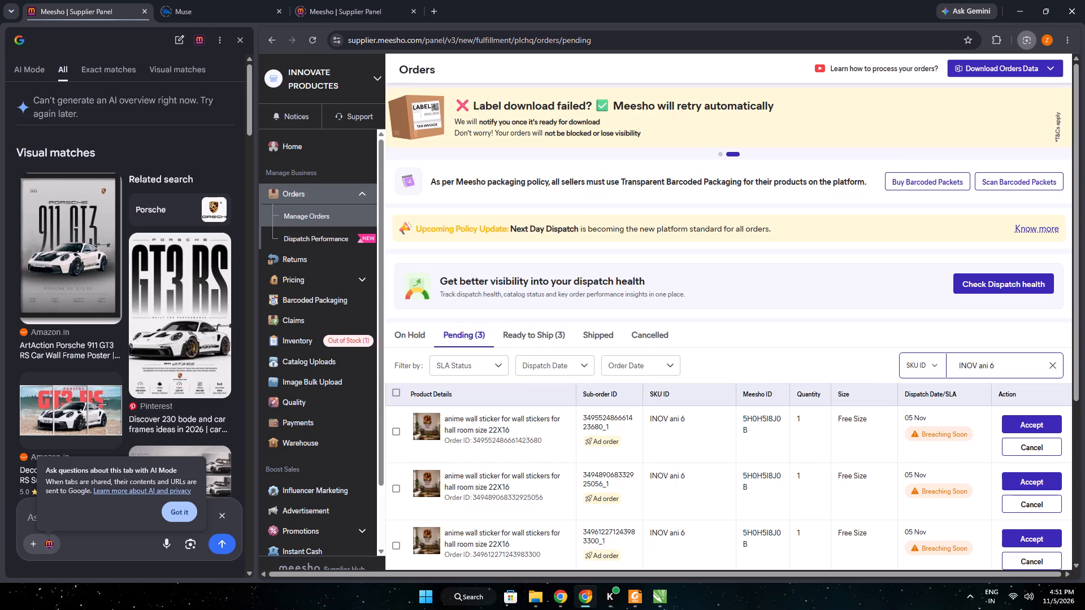
pyautogui.scroll(-4, 449, 465)
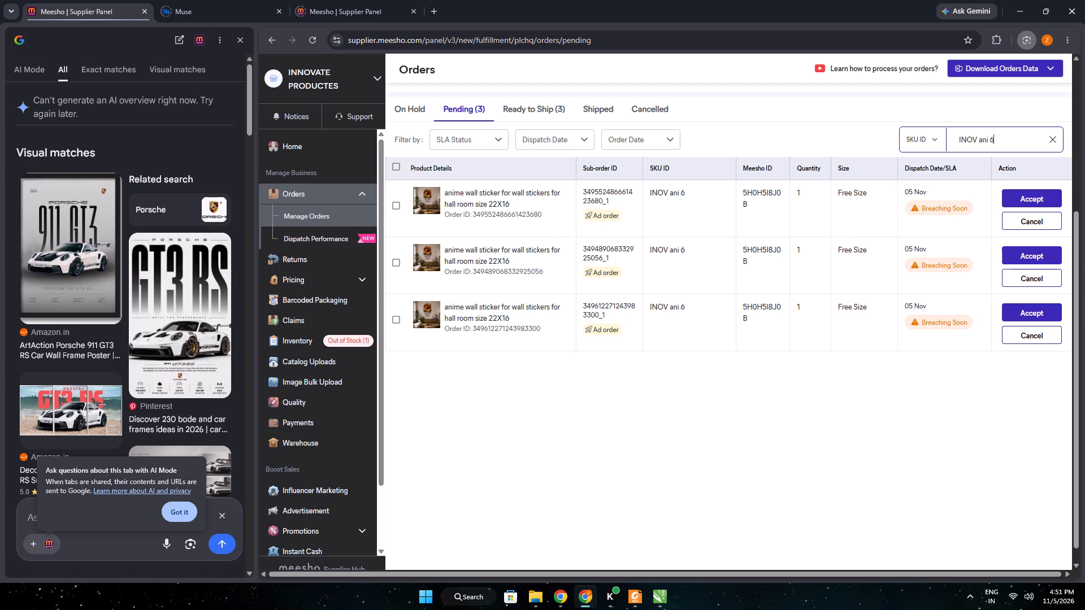
# Look up SKU INOV ani 6 among the Ready to Ship orders.
pyautogui.click(554, 107)
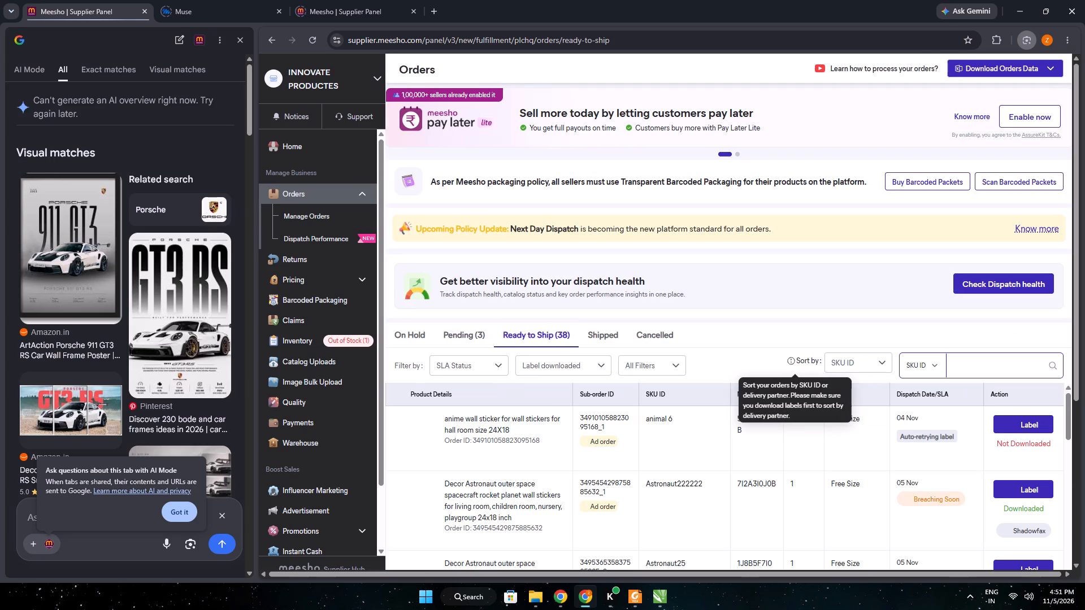
pyautogui.click(988, 359)
pyautogui.hotkey('ctrl', 'v')
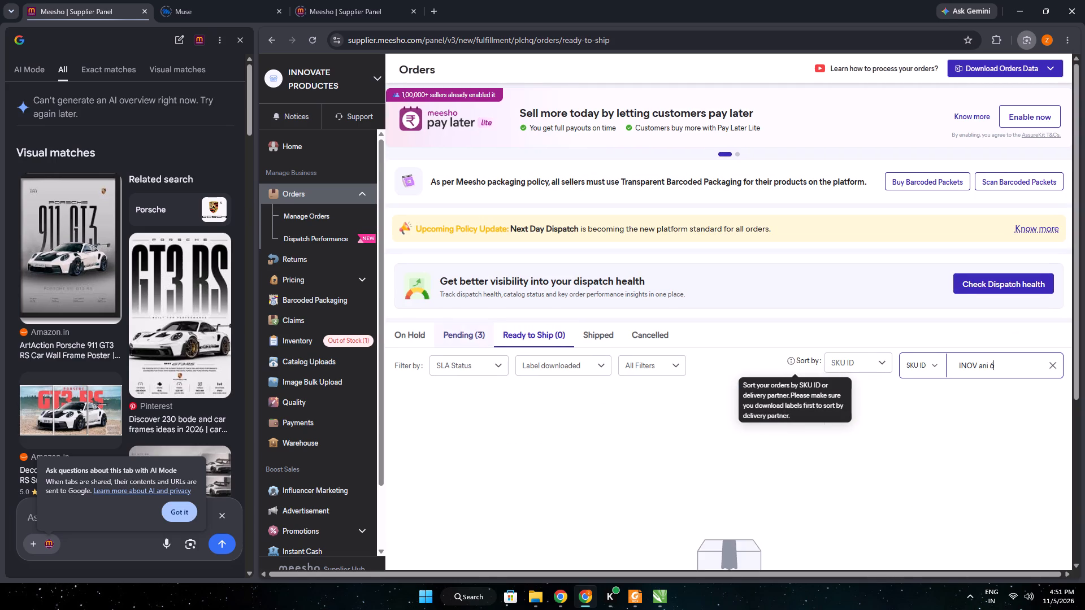
# Filter the Pending orders by the ALHAMDULILLAH wall sticker's SKU, Q4EZWPrX, and open the Ready to Ship orders.
pyautogui.click(480, 334)
pyautogui.scroll(-4, 440, 413)
pyautogui.scroll(-5, 565, 262)
pyautogui.scroll(-2, 540, 344)
pyautogui.scroll(6, 539, 347)
pyautogui.scroll(-2, 539, 346)
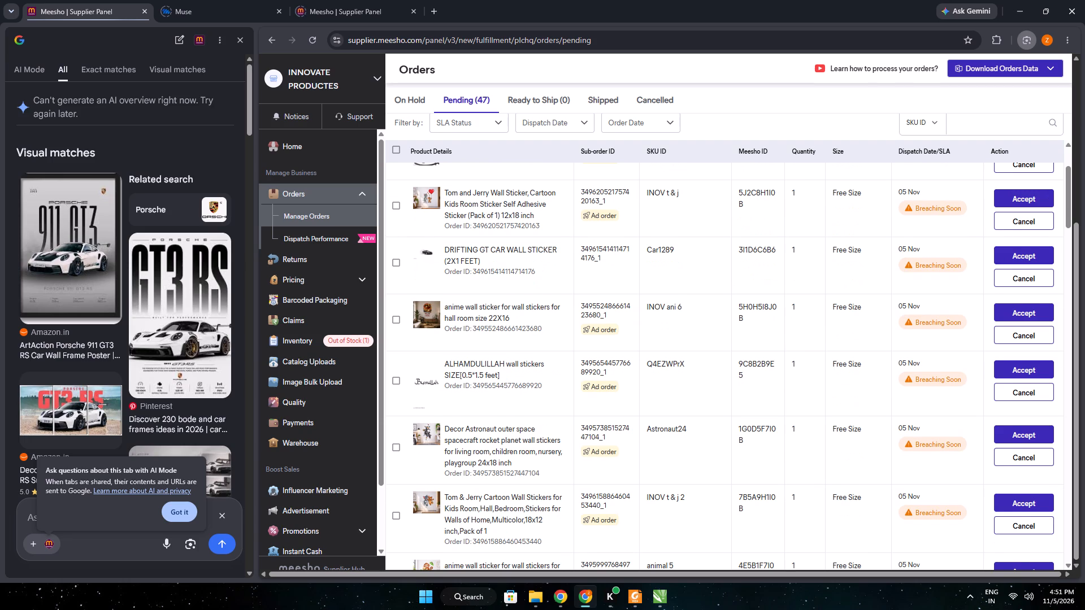
pyautogui.doubleClick(666, 346)
pyautogui.hotkey('ctrl', 'c')
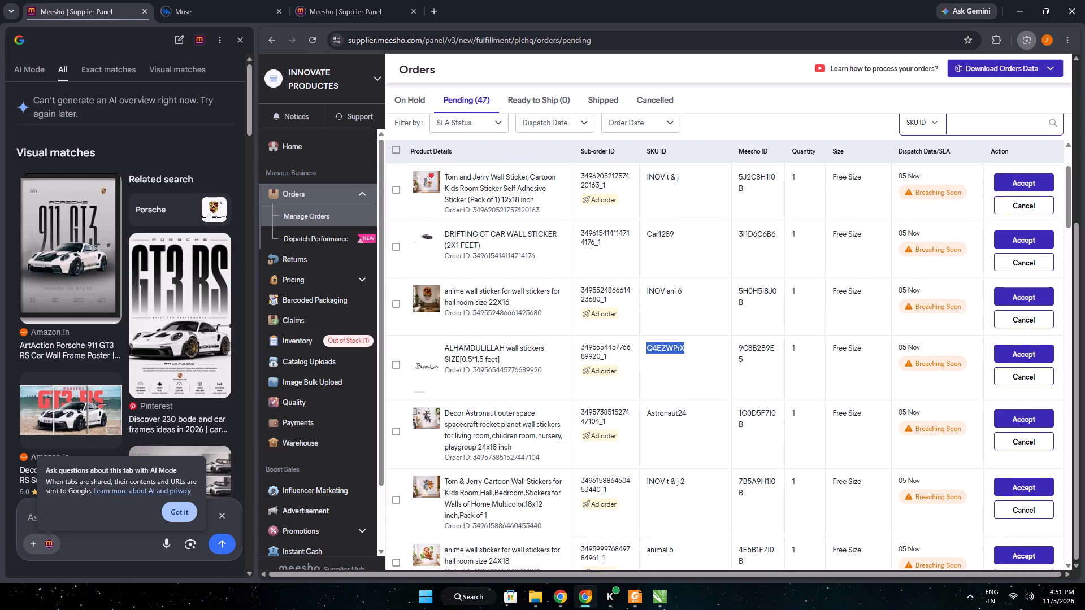
pyautogui.keyDown('ctrl'); pyautogui.click(964, 111); pyautogui.keyUp('ctrl')
pyautogui.keyDown('ctrl'); pyautogui.click(968, 125); pyautogui.keyUp('ctrl')
pyautogui.hotkey('ctrl', 'v')
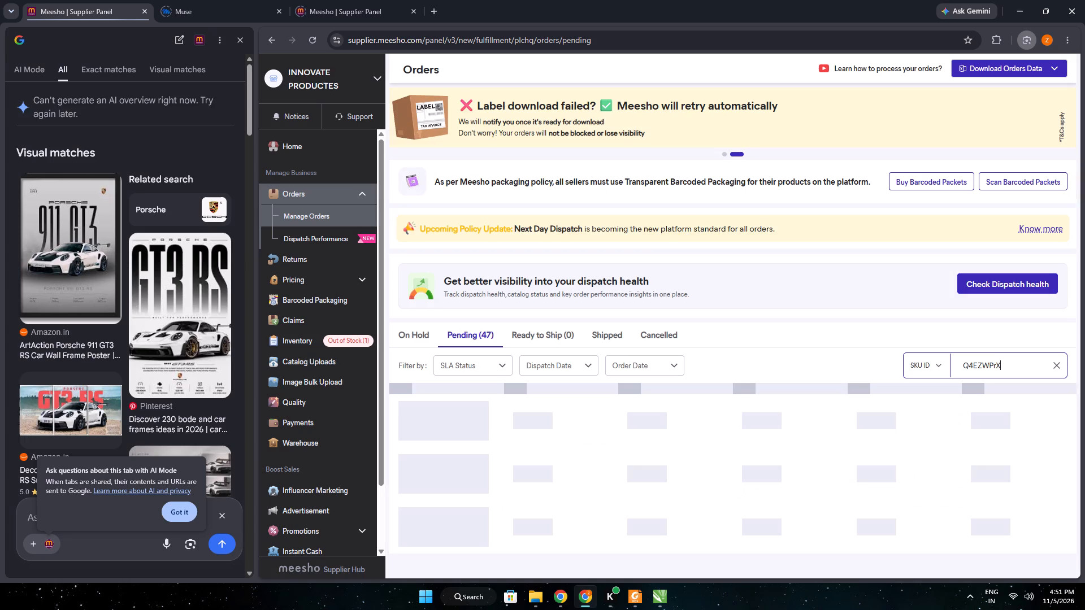
pyautogui.scroll(-2, 475, 438)
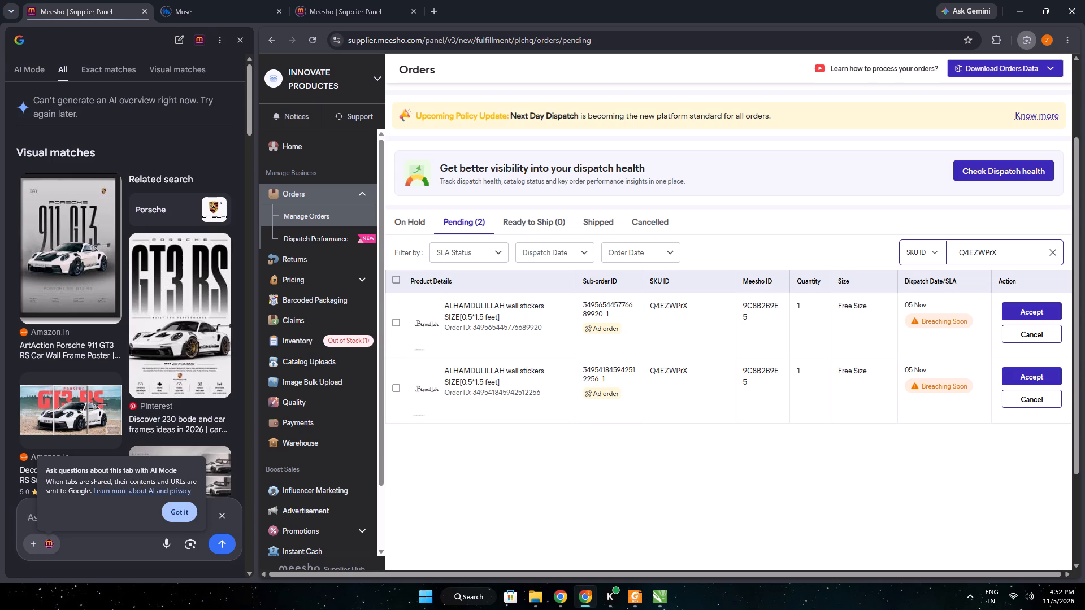
pyautogui.click(523, 221)
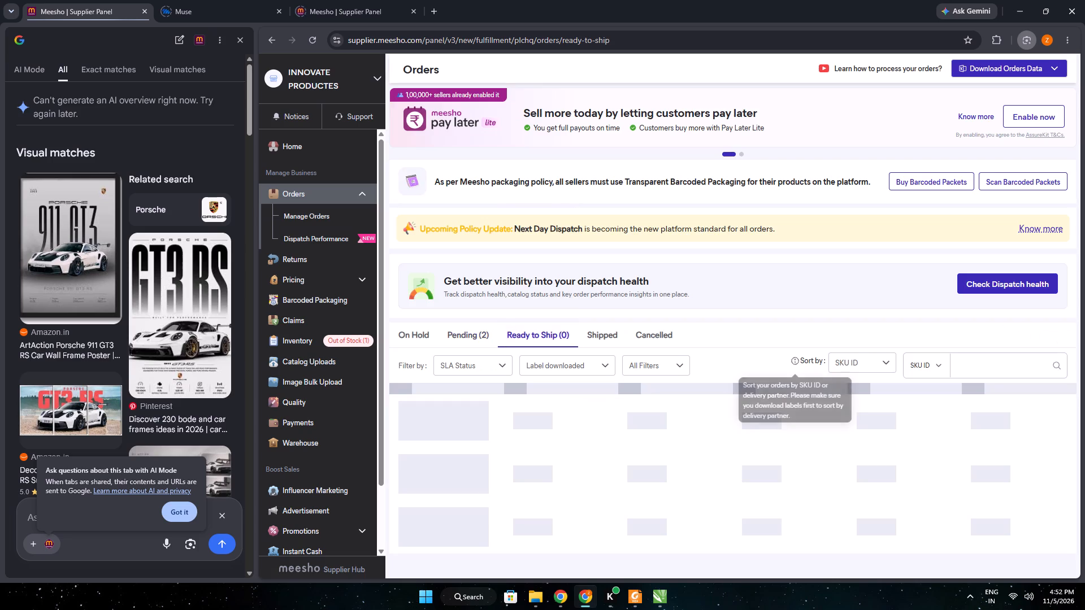
# Return to the Pending orders, filter them by SKU Astronaut24, and review all the matching orders.
pyautogui.click(449, 338)
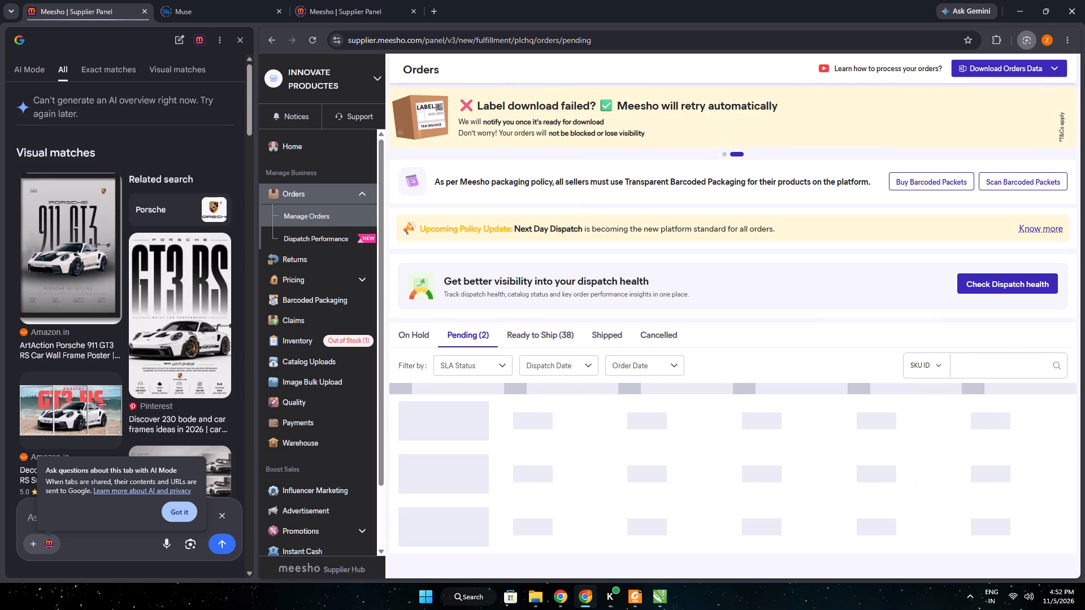
pyautogui.scroll(-7, 533, 342)
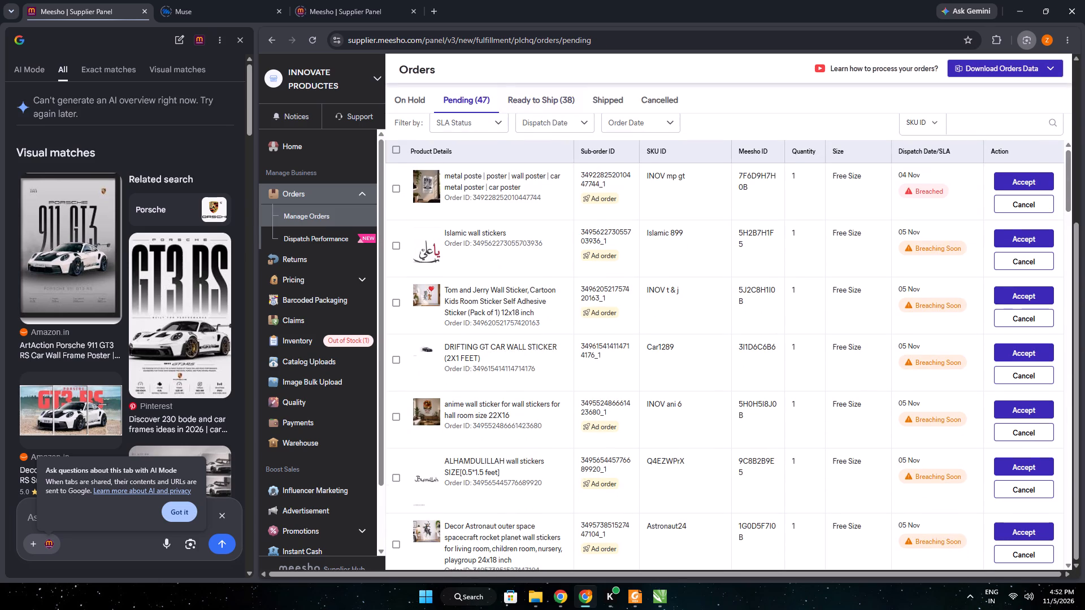
pyautogui.scroll(-4, 666, 454)
pyautogui.click(678, 372)
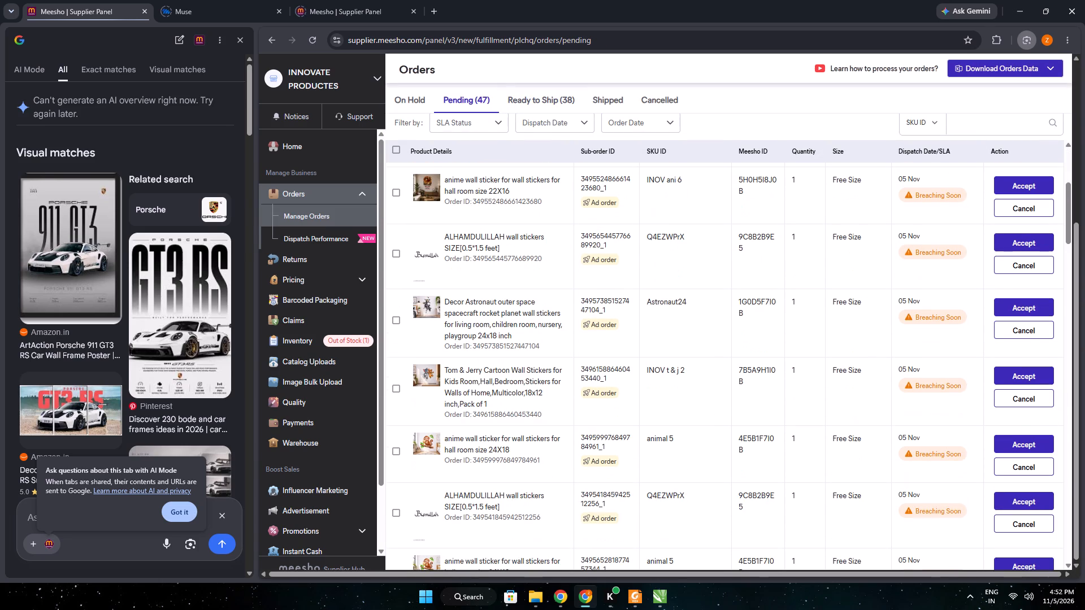
pyautogui.doubleClick(667, 300)
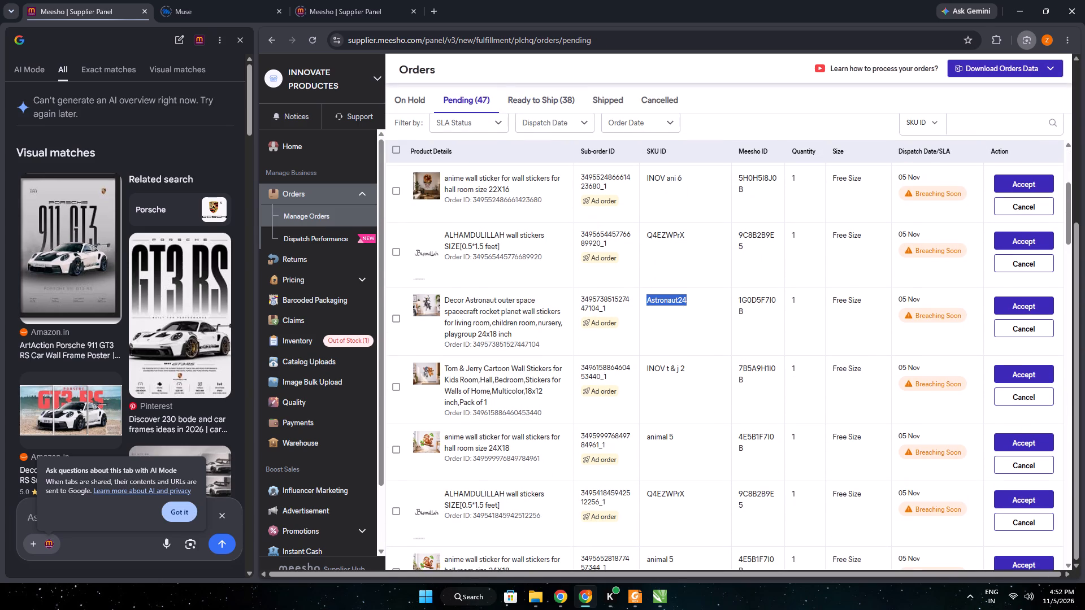
pyautogui.hotkey('ctrl', 'c')
pyautogui.keyDown('ctrl'); pyautogui.click(987, 115); pyautogui.keyUp('ctrl')
pyautogui.hotkey('ctrl', 'v')
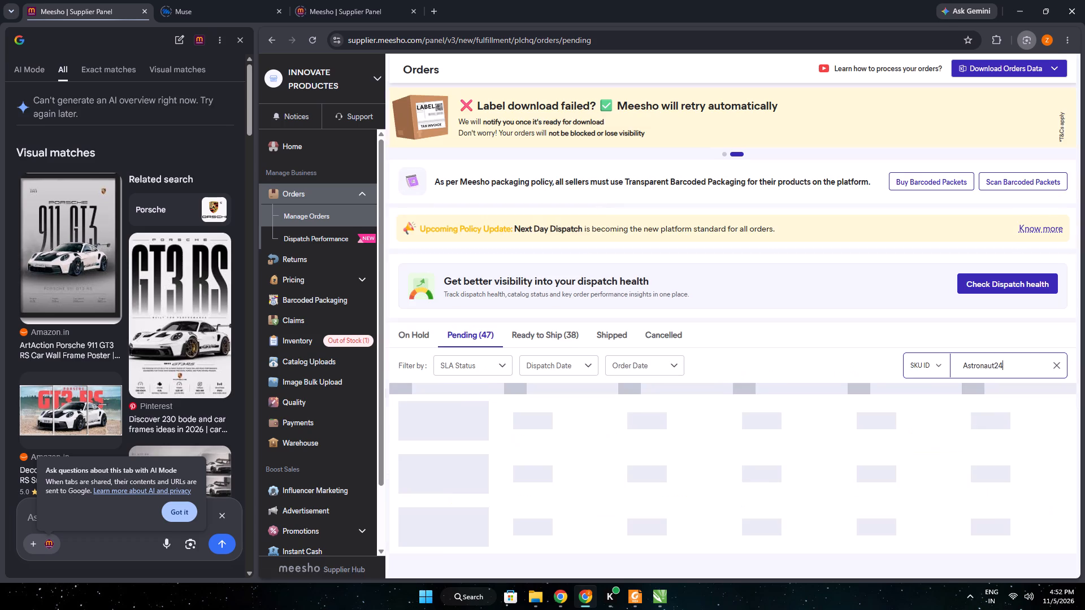
pyautogui.scroll(-7, 444, 464)
pyautogui.scroll(-6, 607, 297)
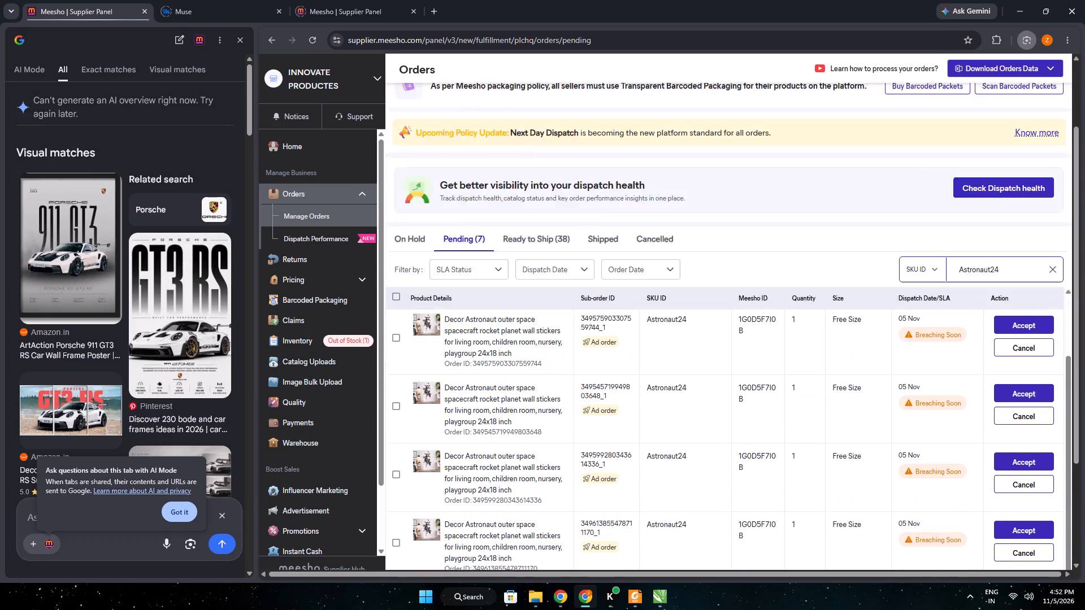
pyautogui.scroll(-6, 607, 295)
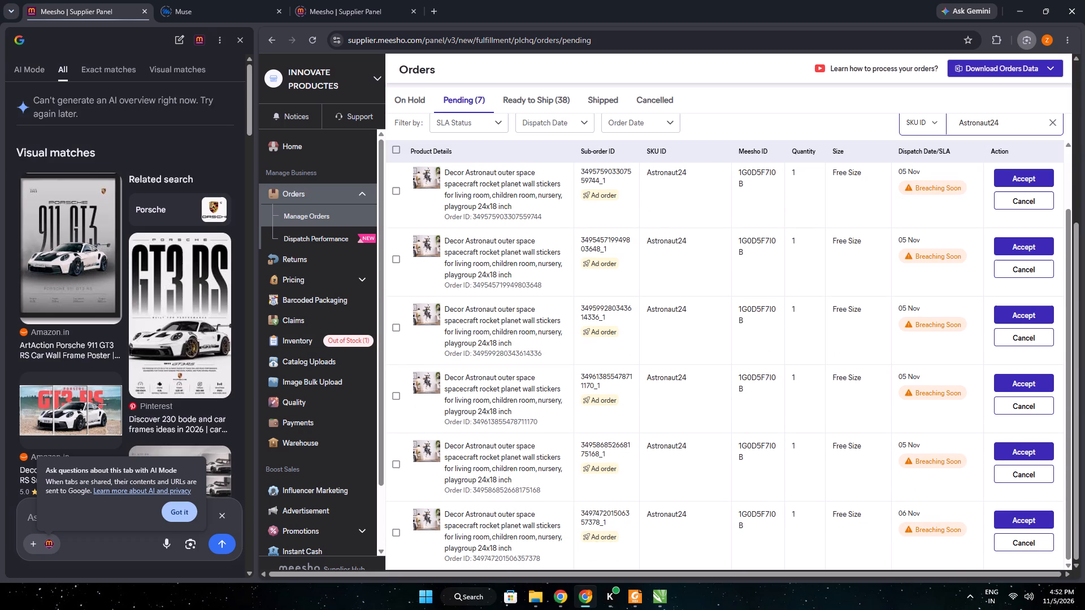
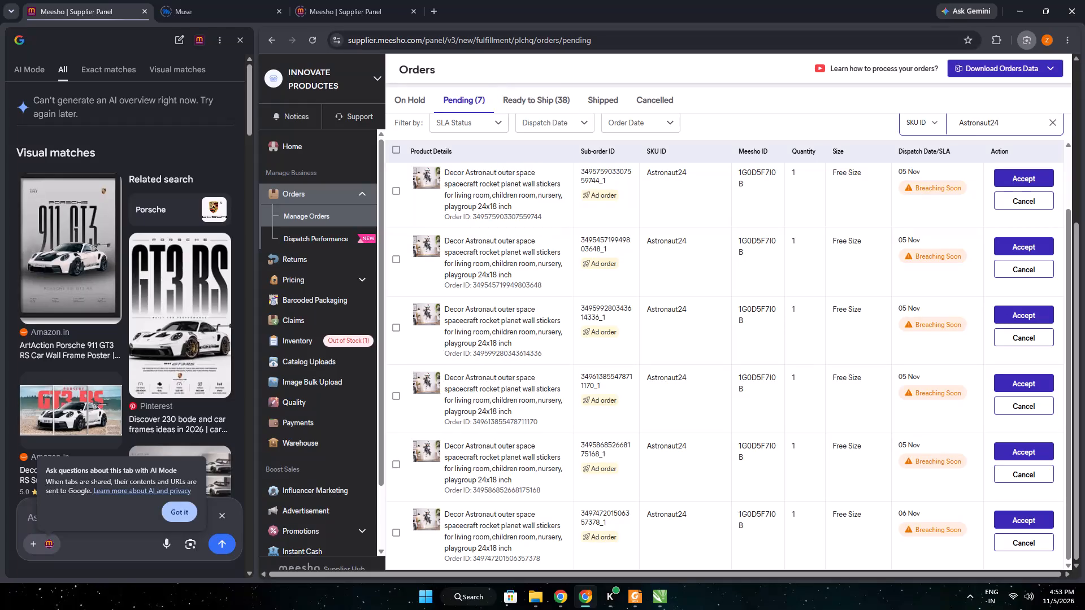
# View the enlarged product image of the Astronaut24 wall sticker and close the preview.
pyautogui.click(434, 182)
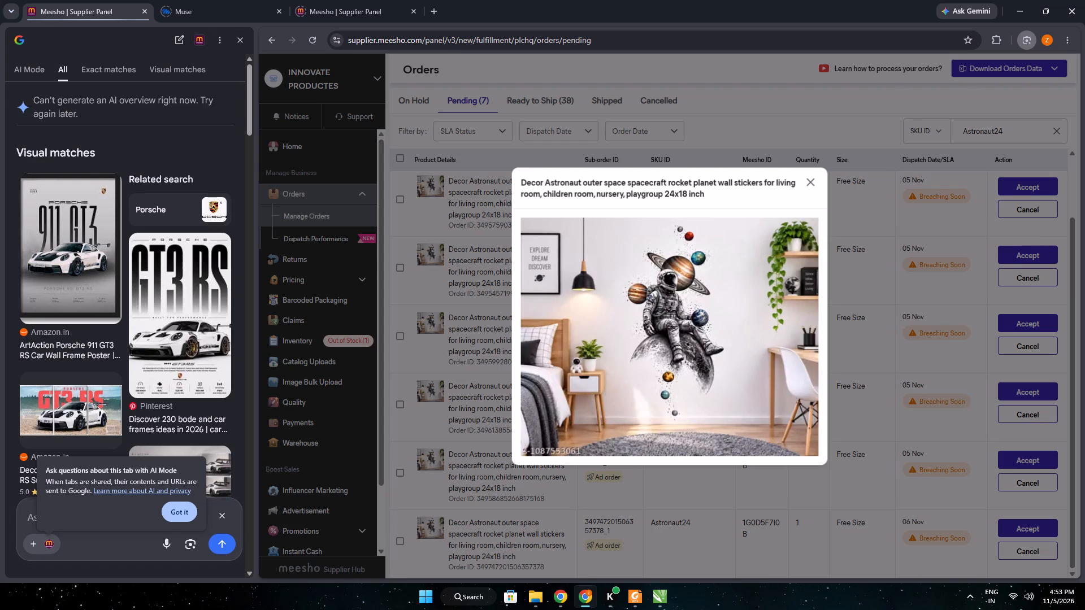
pyautogui.click(808, 185)
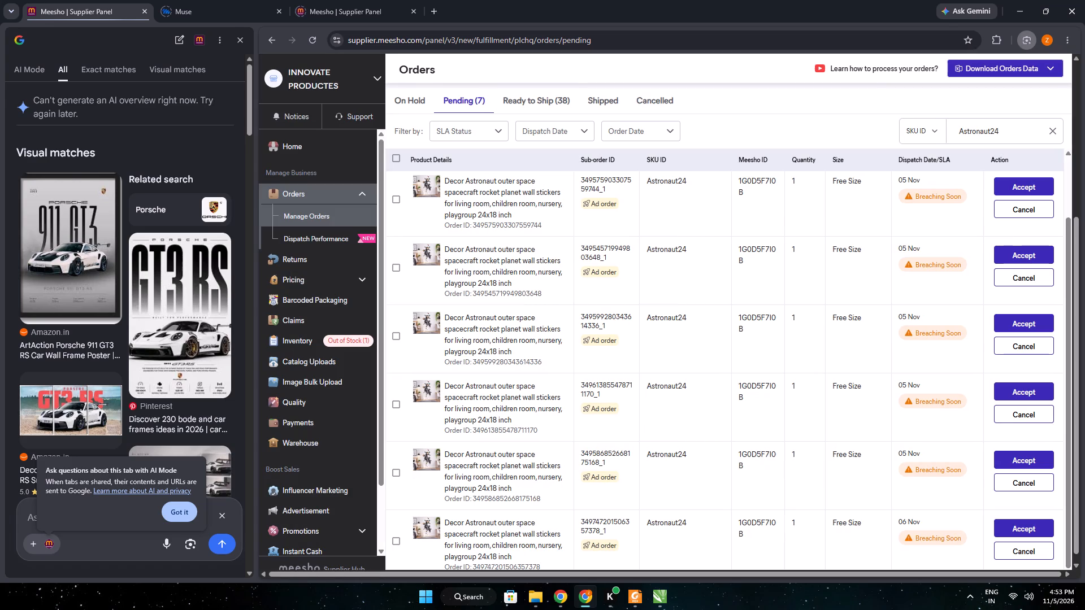
# Look up SKU Astronaut24 among the Ready to Ship orders.
pyautogui.click(541, 103)
pyautogui.click(970, 374)
pyautogui.hotkey('ctrl', 'v')
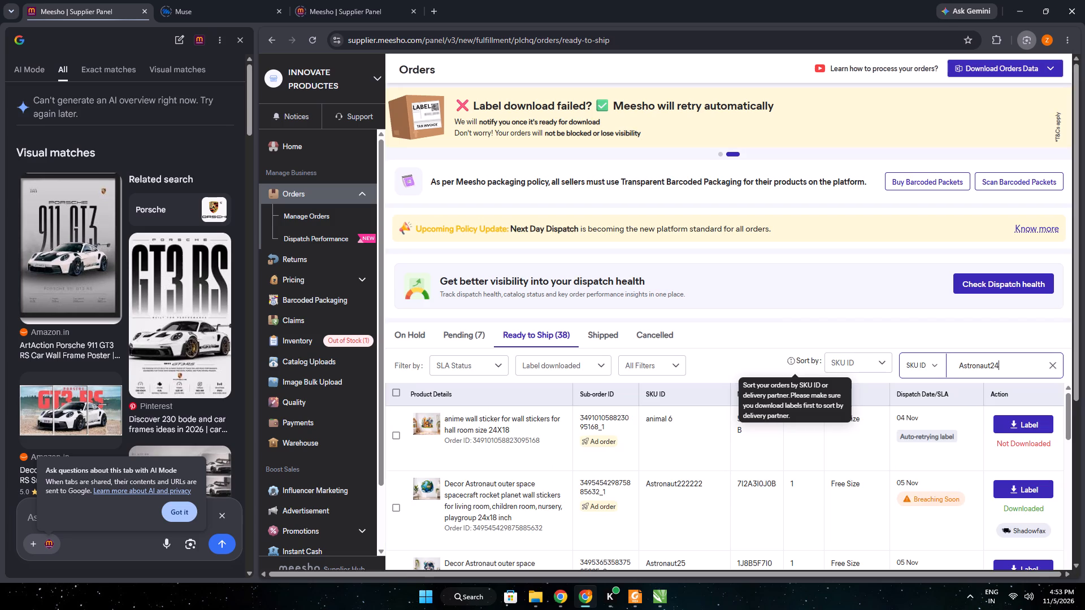
# Return to the Pending orders and filter them by the 18x12 inch Tom & Jerry wall sticker's SKU, INOV t & j 2.
pyautogui.click(484, 336)
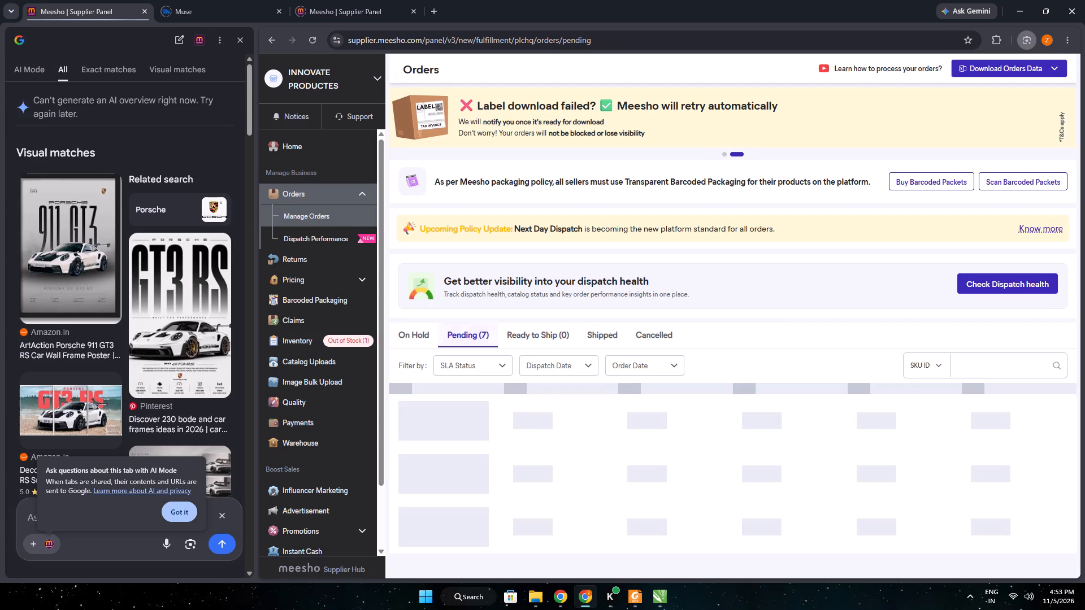
pyautogui.scroll(-5, 792, 90)
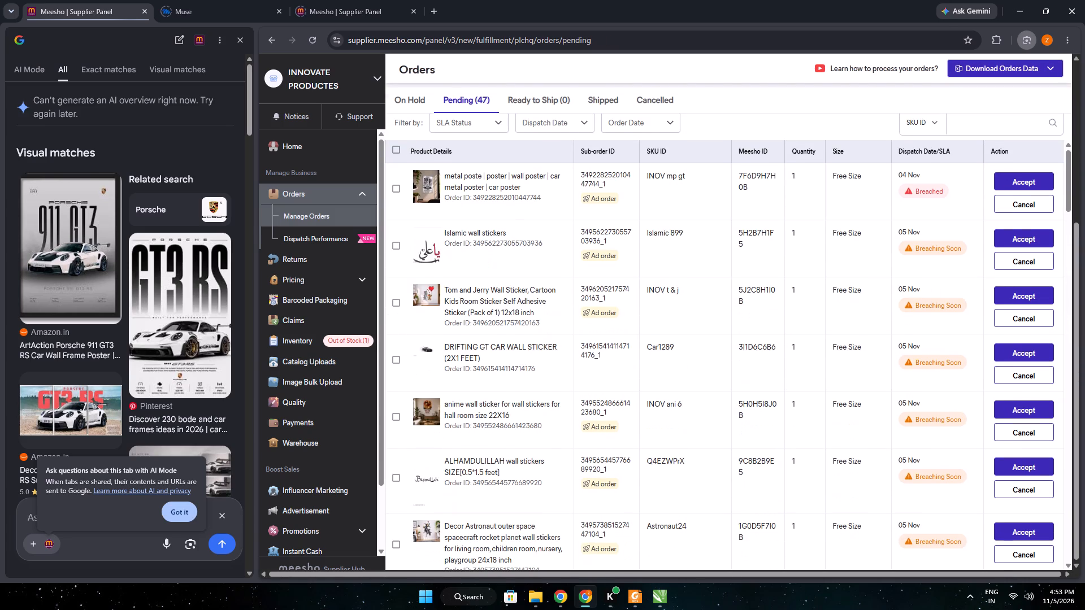
pyautogui.scroll(-2, 1064, 241)
pyautogui.scroll(-1, 610, 353)
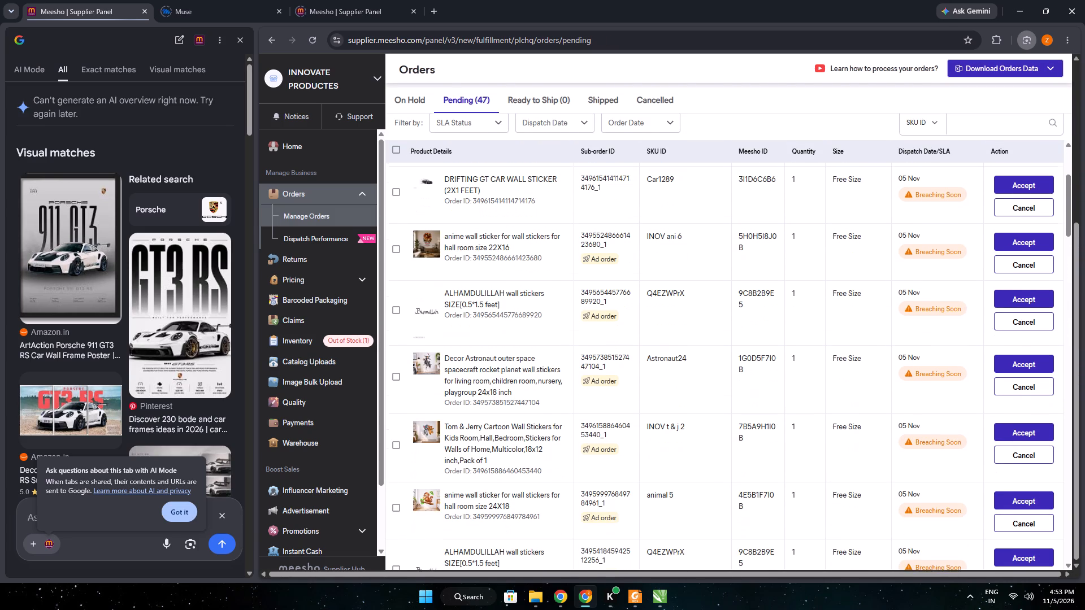
pyautogui.tripleClick(664, 422)
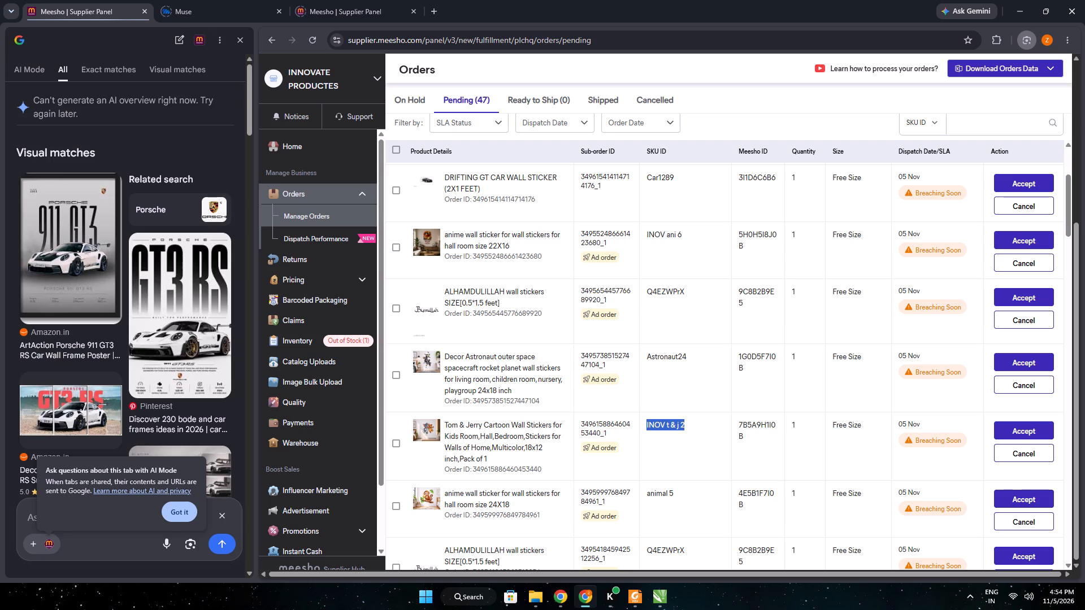
pyautogui.hotkey('ctrl', 'c')
pyautogui.keyDown('ctrl'); pyautogui.click(993, 129); pyautogui.keyUp('ctrl')
pyautogui.hotkey('ctrl', 'v')
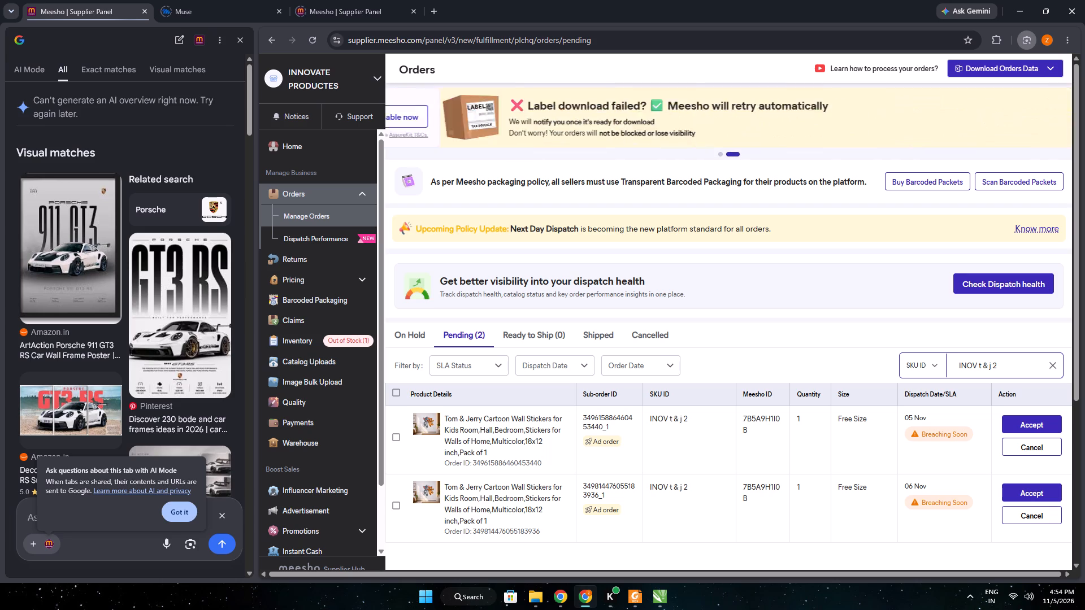
# Replace the filter on the Pending orders with the 24X18 anime wall sticker's SKU, animal 5, and review the matching orders.
pyautogui.click(1057, 367)
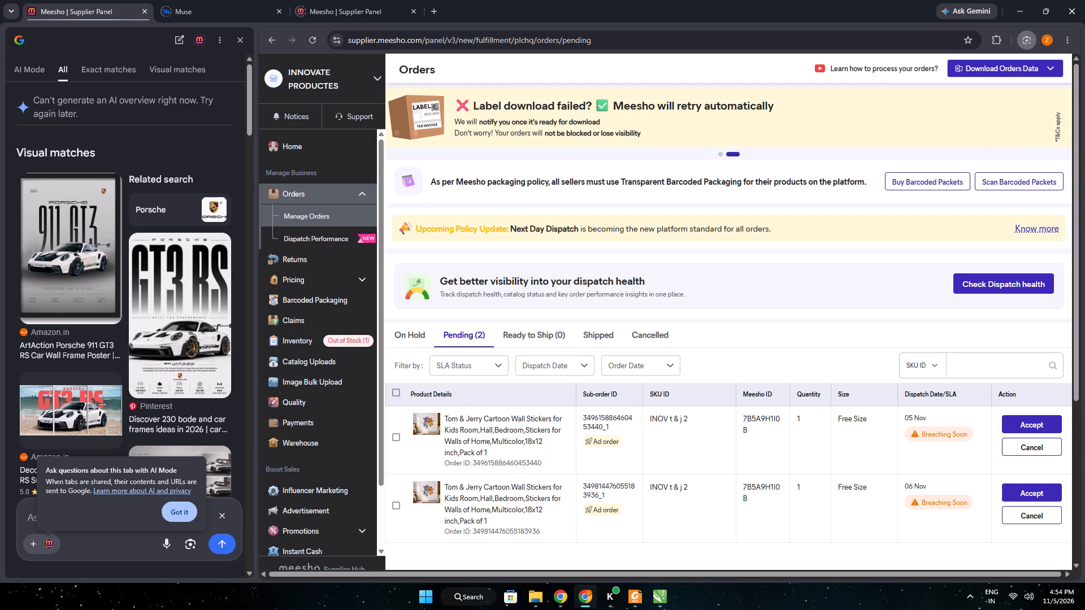
pyautogui.scroll(-8, 605, 282)
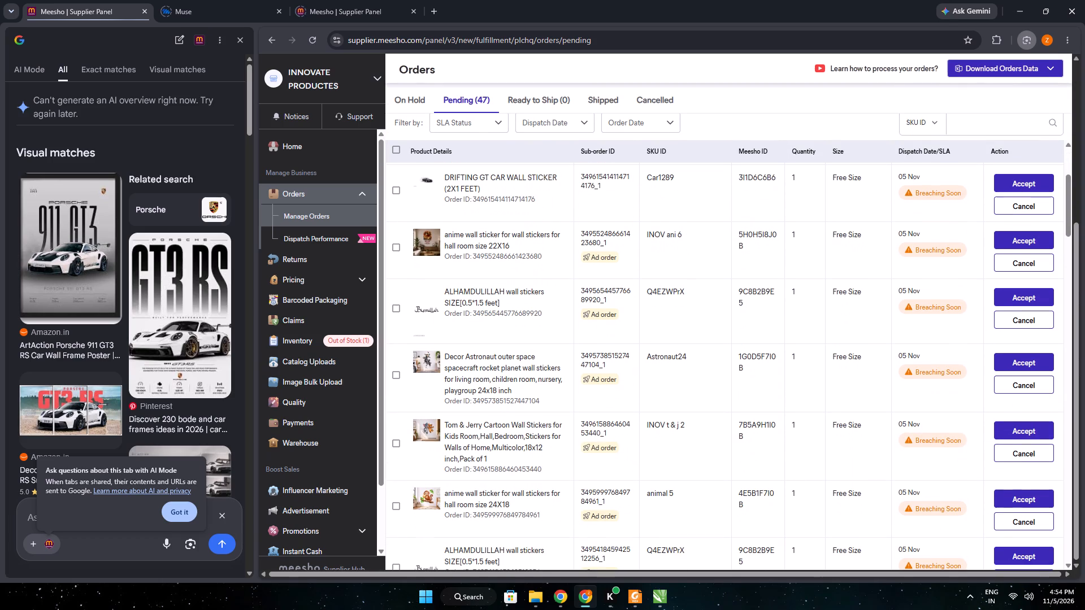
pyautogui.scroll(-3, 574, 394)
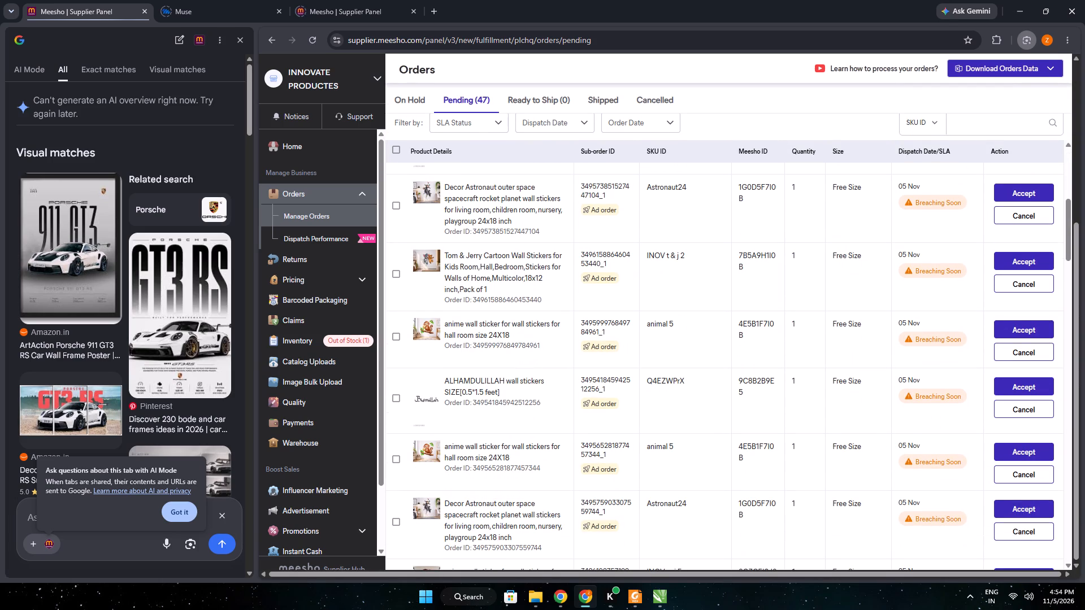
pyautogui.tripleClick(665, 325)
pyautogui.hotkey('ctrl', 'c')
pyautogui.keyDown('ctrl'); pyautogui.click(970, 128); pyautogui.keyUp('ctrl')
pyautogui.hotkey('ctrl', 'v')
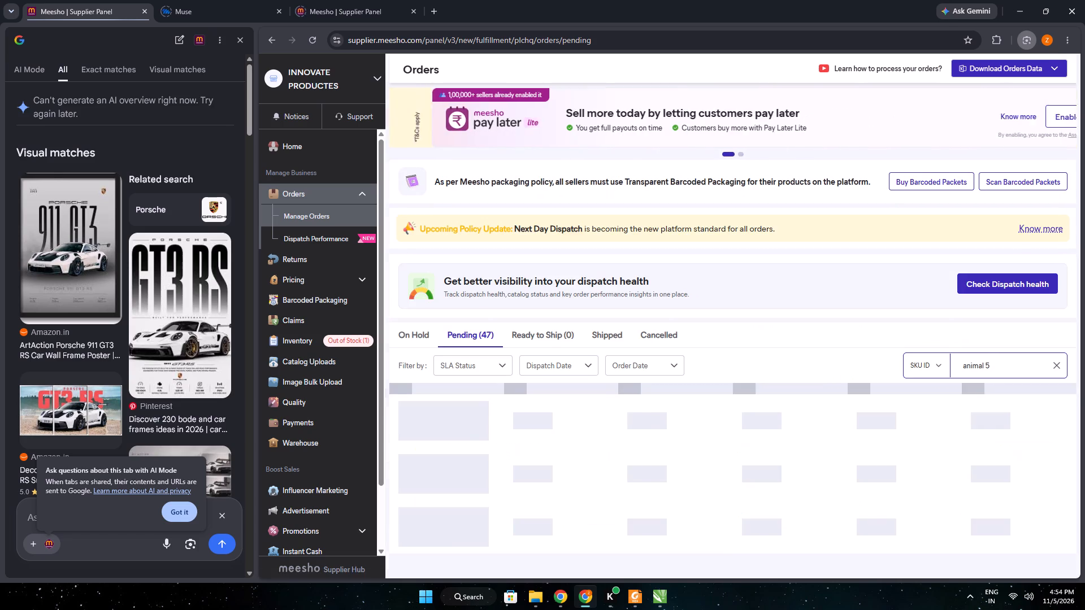
pyautogui.scroll(-3, 730, 373)
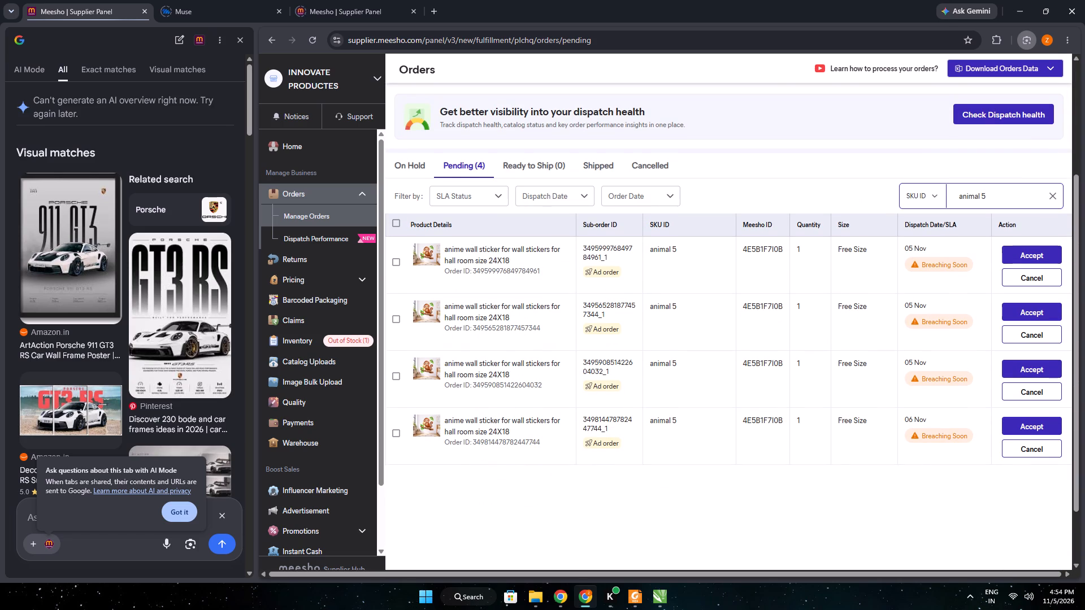
# Look up SKU animal 5 among the Ready to Ship orders.
pyautogui.click(550, 162)
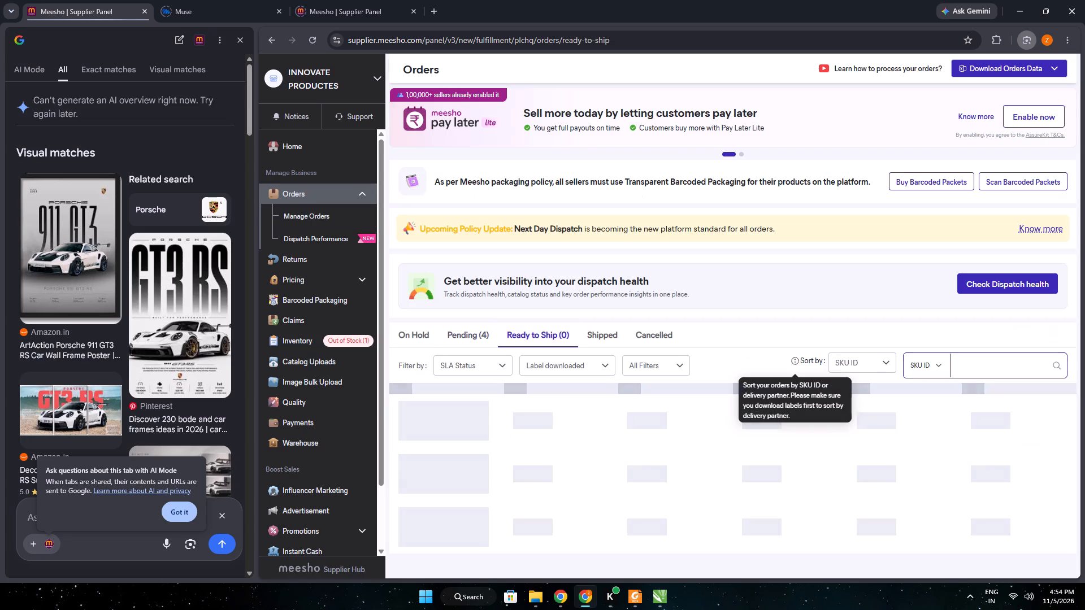
pyautogui.click(952, 364)
pyautogui.hotkey('ctrl', 'v')
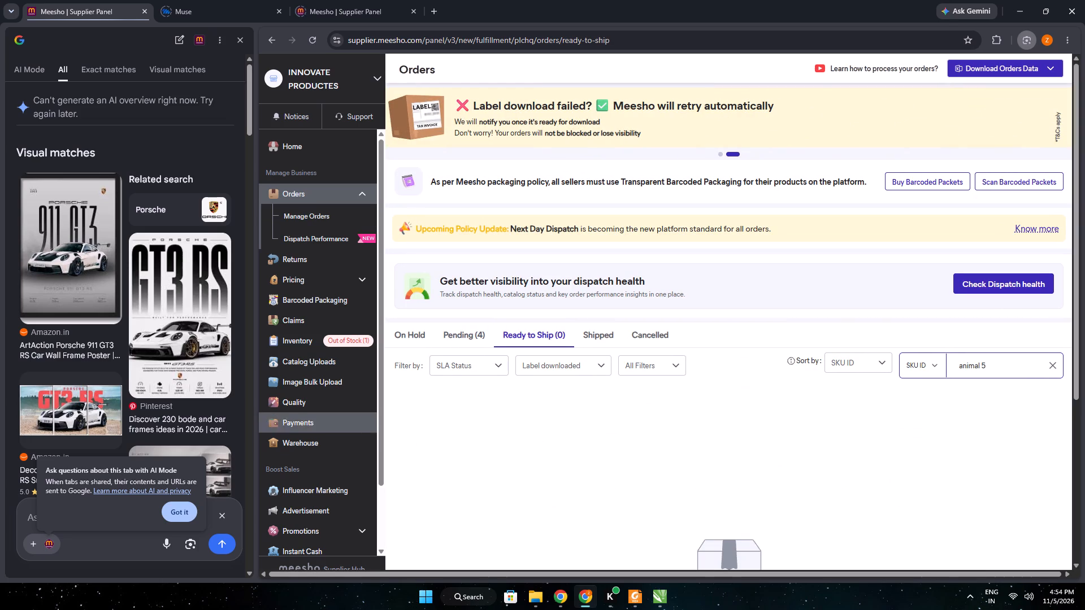
# Return to the Pending orders and filter them by SKU animal 5 again.
pyautogui.click(450, 338)
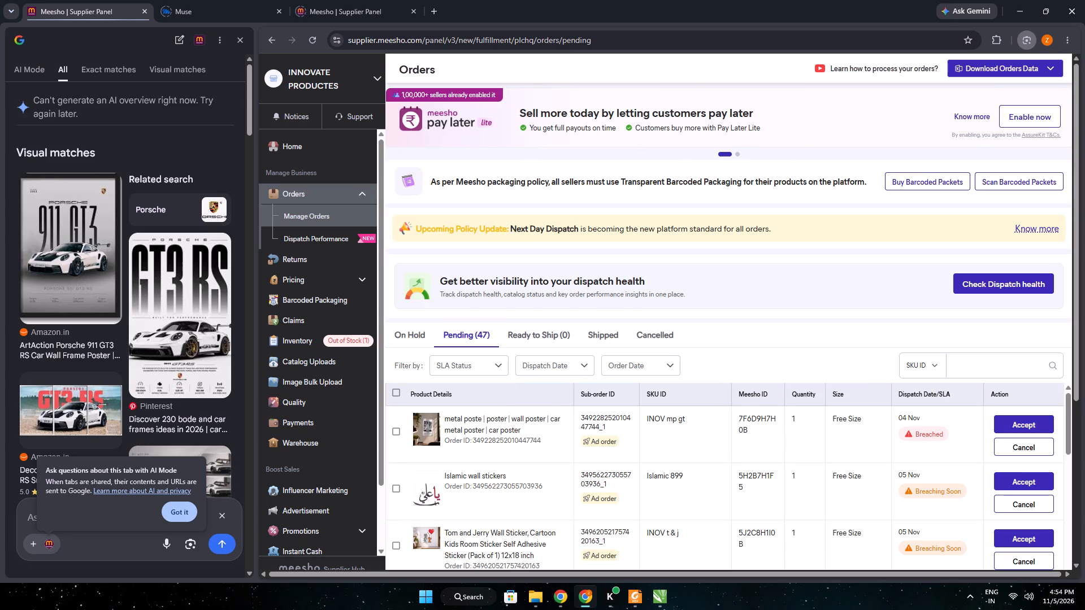
pyautogui.click(1021, 374)
pyautogui.hotkey('ctrl', 'v')
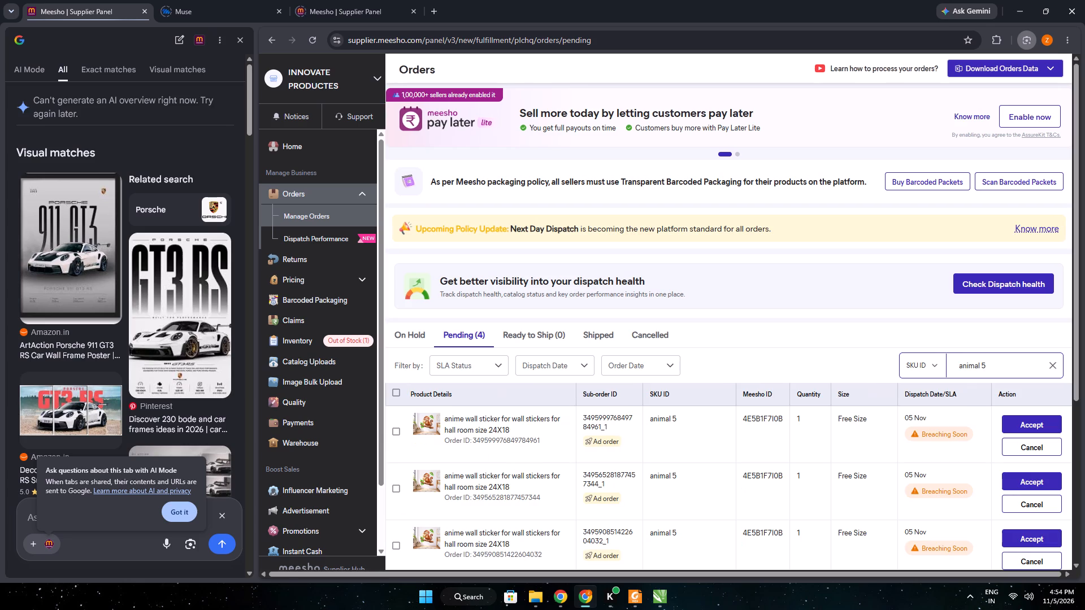
# Clear the SKU filter and filter the Pending orders by the 22X16 anime wall sticker's SKU, INOV ani 5.
pyautogui.click(1048, 359)
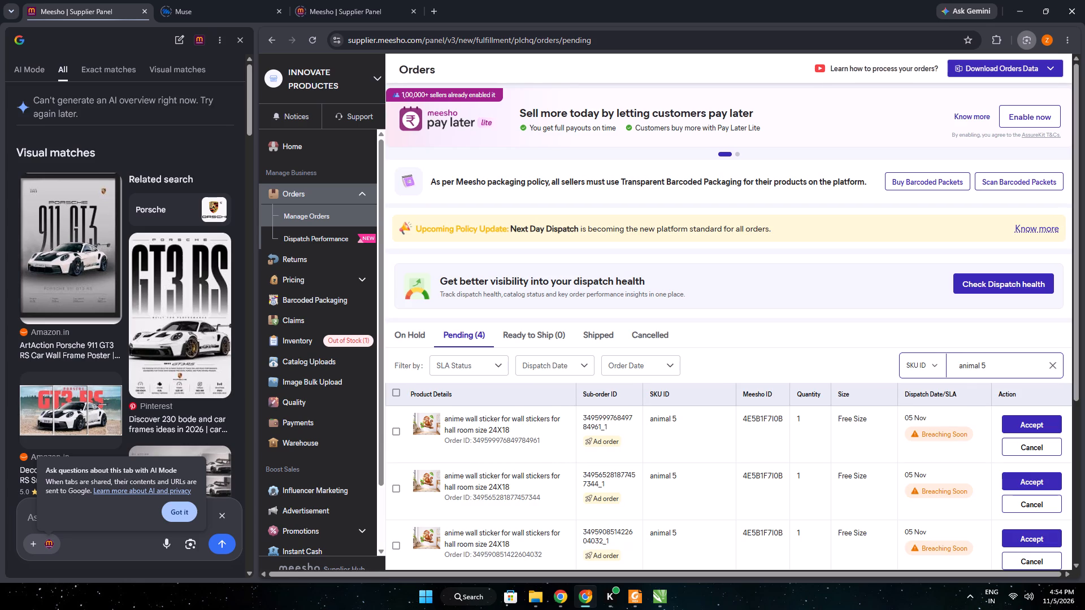
pyautogui.click(1052, 363)
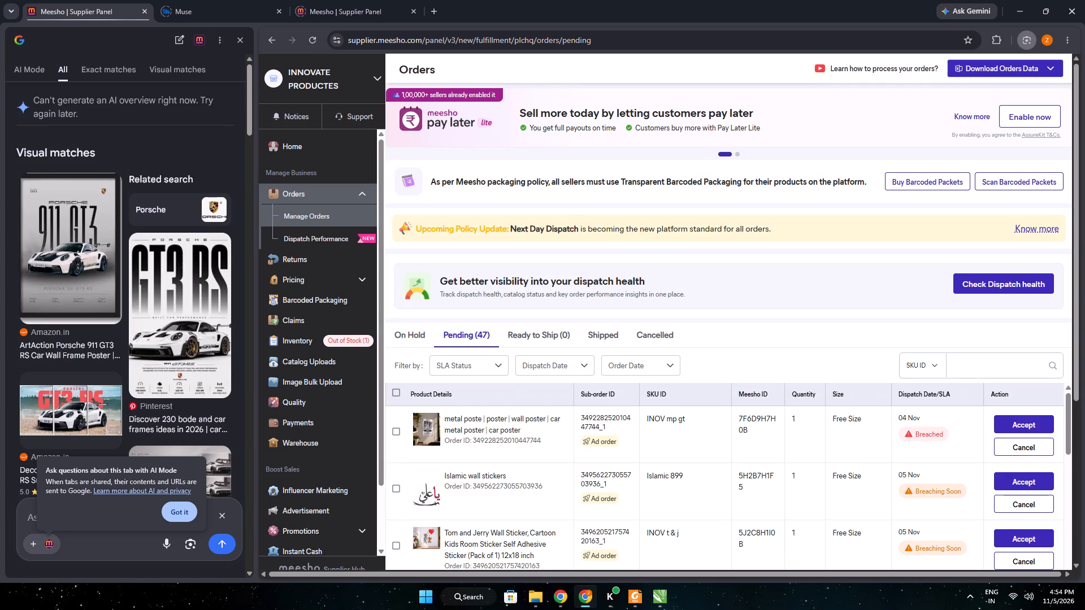
pyautogui.scroll(-7, 625, 77)
pyautogui.scroll(-4, 678, 143)
pyautogui.scroll(-3, 706, 297)
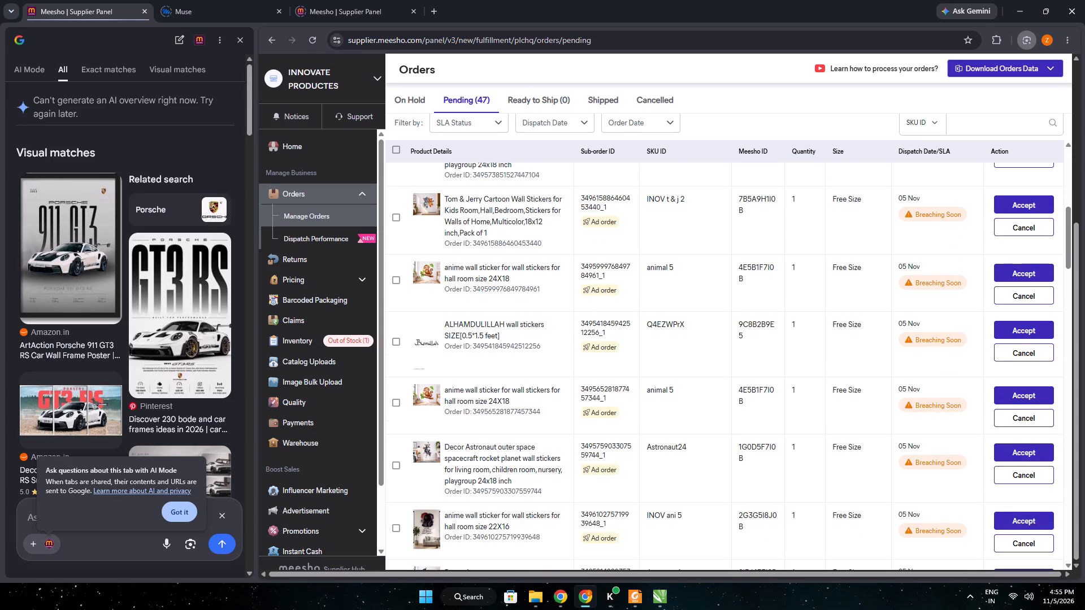
pyautogui.scroll(-1, 614, 397)
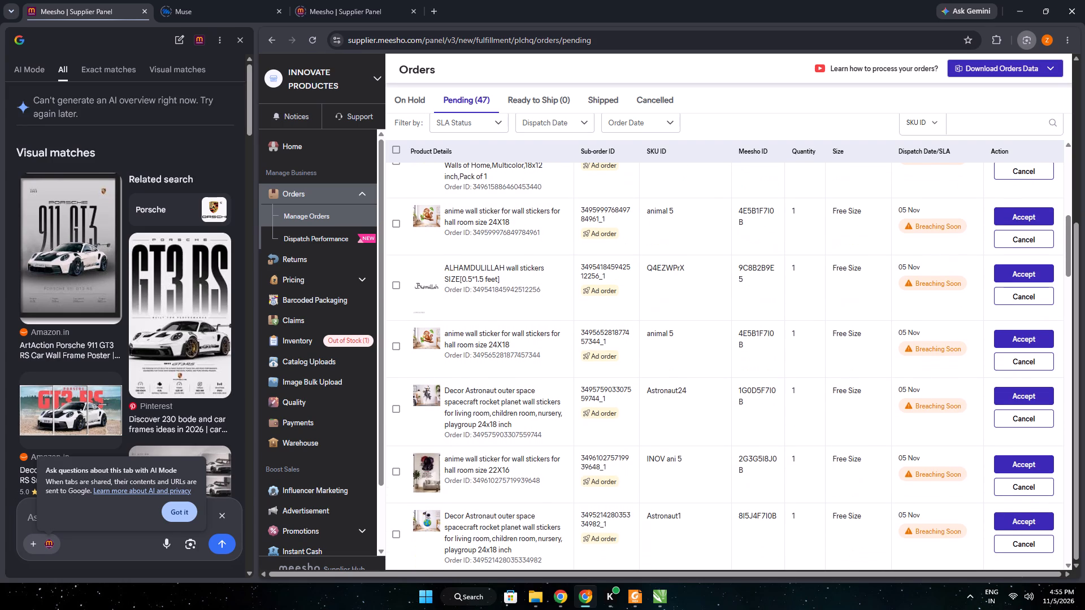
pyautogui.scroll(2, 663, 391)
pyautogui.scroll(-2, 663, 391)
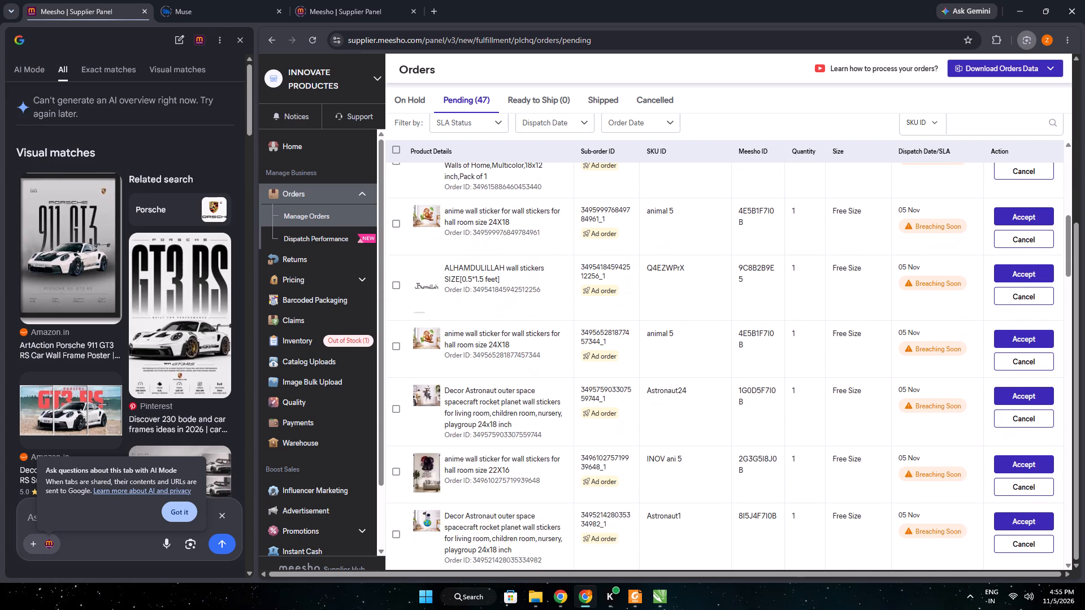
pyautogui.scroll(-1, 663, 391)
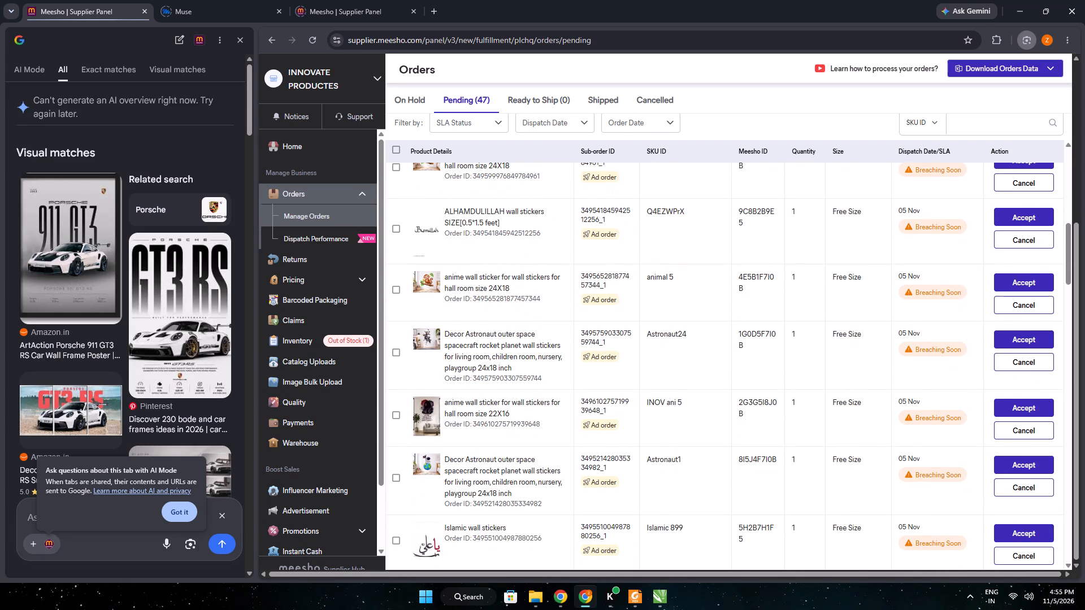
pyautogui.tripleClick(669, 403)
pyautogui.hotkey('ctrl', 'c')
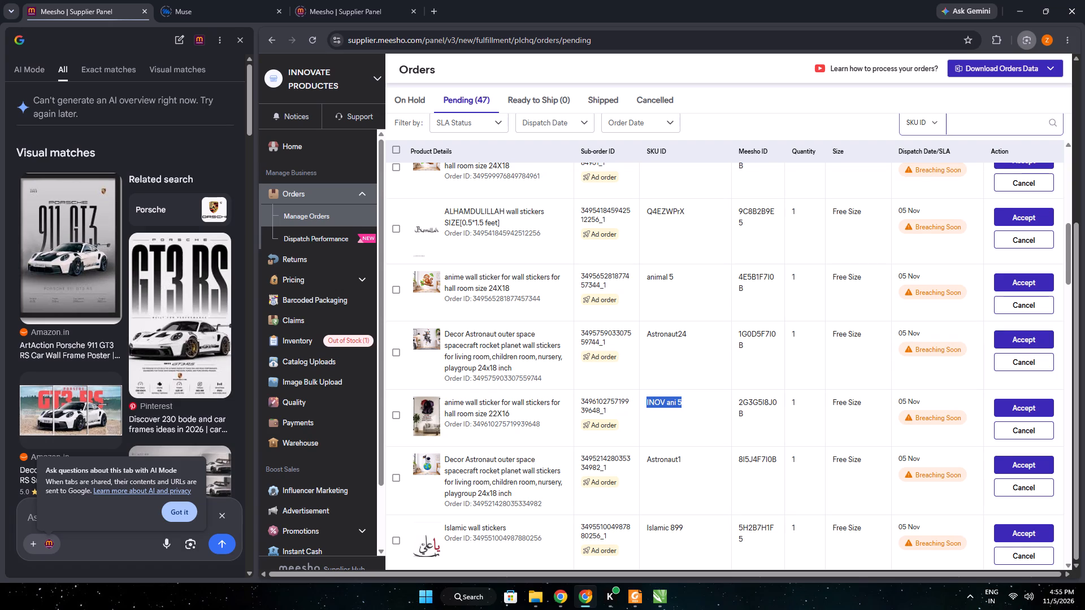
pyautogui.keyDown('ctrl'); pyautogui.click(988, 123); pyautogui.keyUp('ctrl')
pyautogui.hotkey('ctrl', 'v')
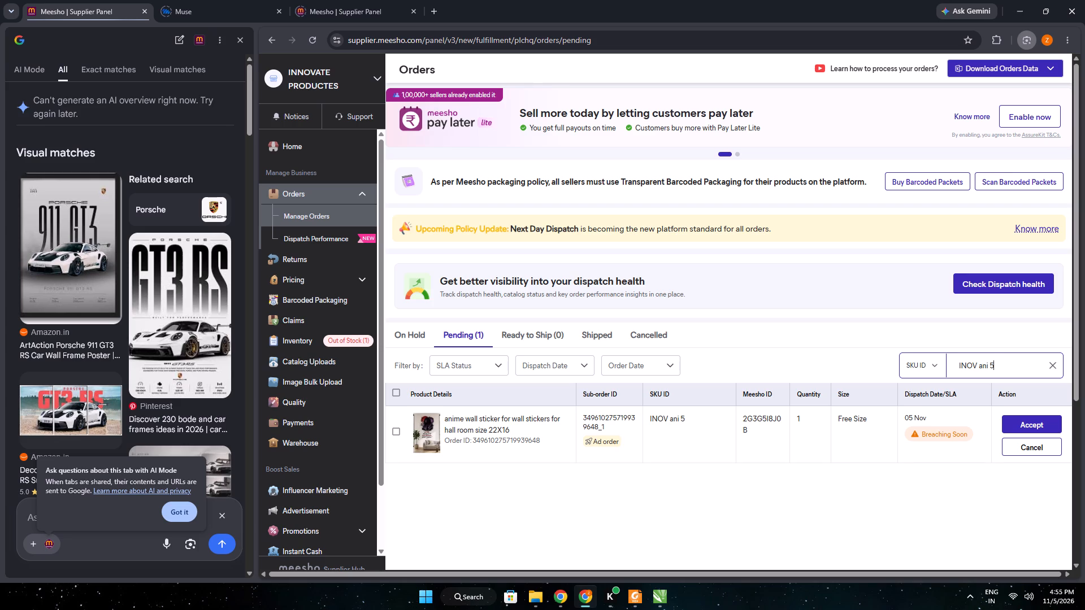
# Clear the SKU filter and filter the Pending orders by the astronaut wall sticker's SKU, Astronaut1.
pyautogui.doubleClick(1047, 365)
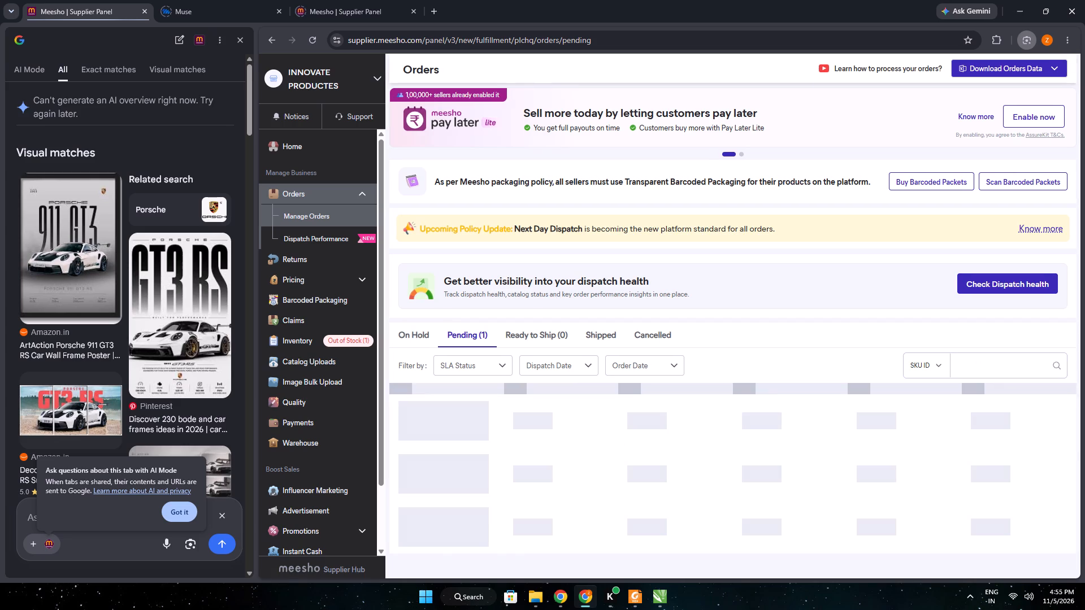
pyautogui.scroll(-7, 666, 216)
pyautogui.scroll(-7, 724, 251)
pyautogui.scroll(-4, 710, 381)
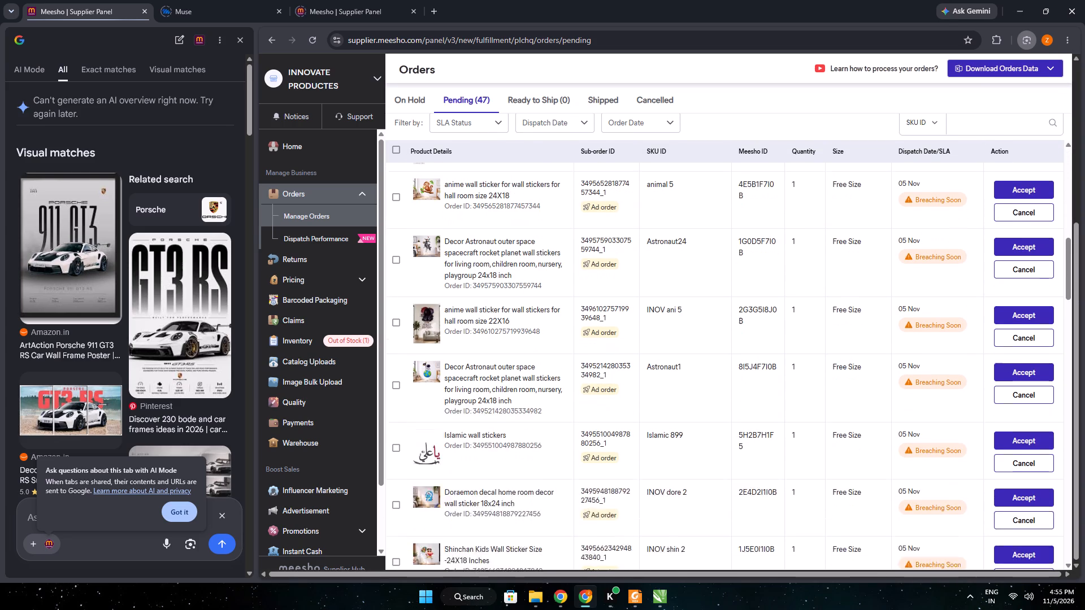
pyautogui.doubleClick(666, 348)
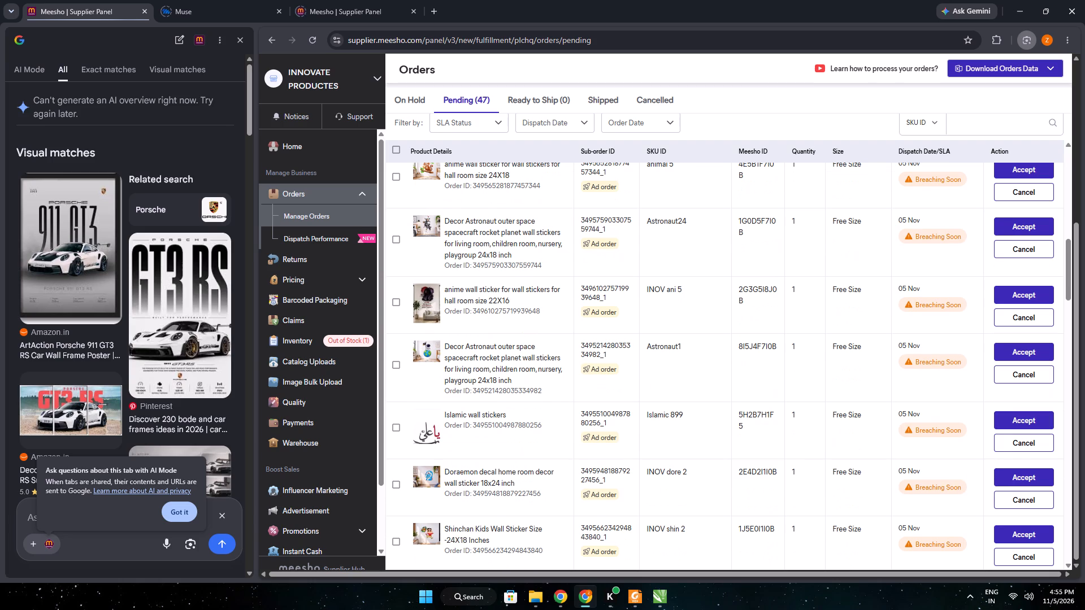
pyautogui.hotkey('ctrl', 'c')
pyautogui.keyDown('ctrl'); pyautogui.click(992, 127); pyautogui.keyUp('ctrl')
pyautogui.hotkey('ctrl', 'v')
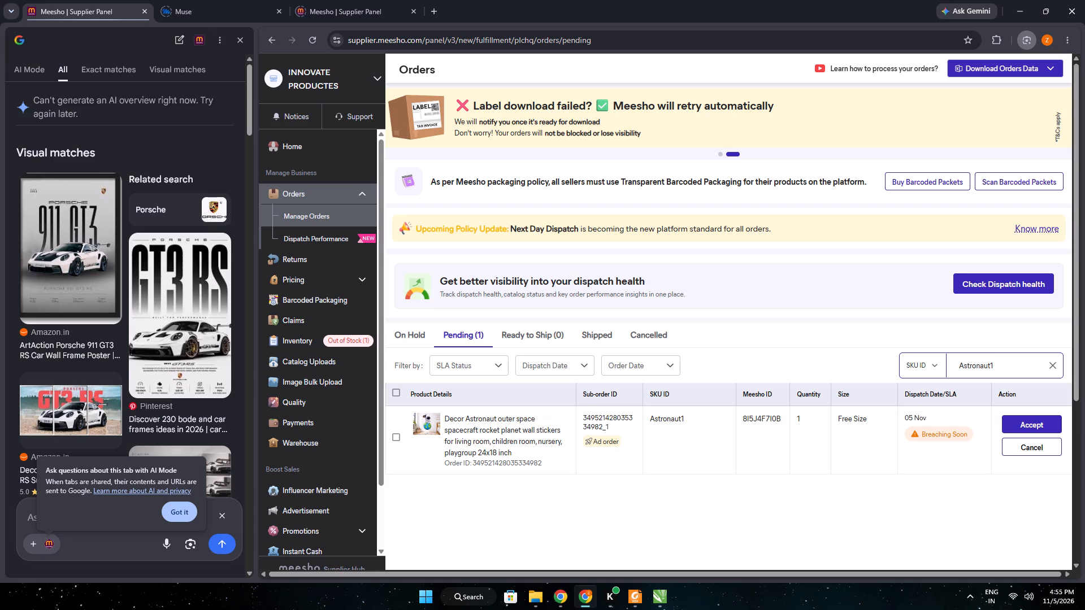
# Clear the SKU filter and filter the Pending orders by the Doraemon wall sticker's SKU, INOV dore 2.
pyautogui.doubleClick(1052, 359)
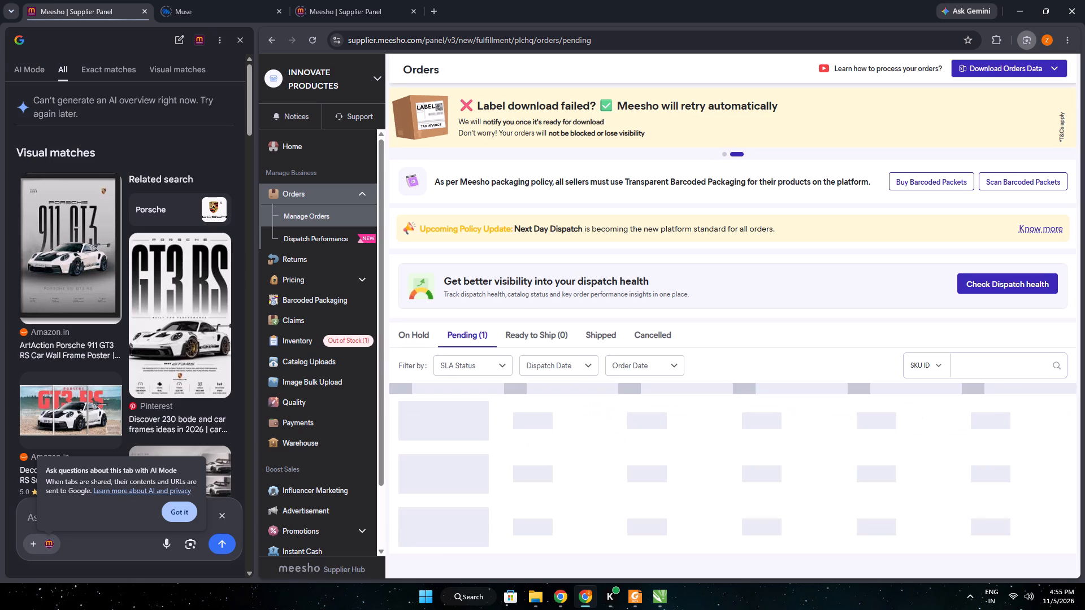
pyautogui.scroll(-9, 719, 256)
pyautogui.scroll(-1, 695, 361)
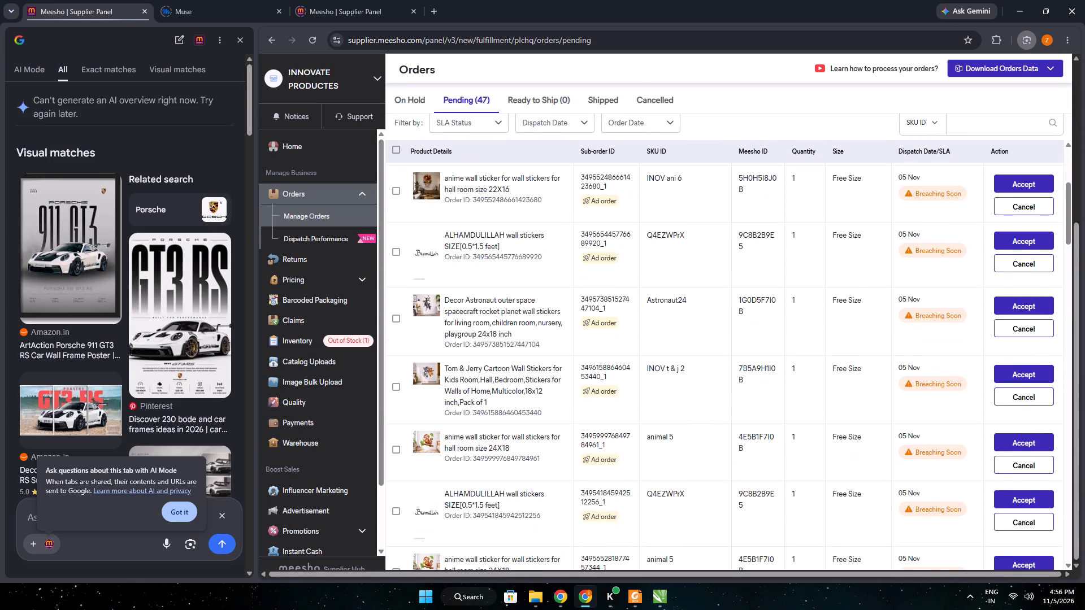
pyautogui.scroll(-9, 695, 362)
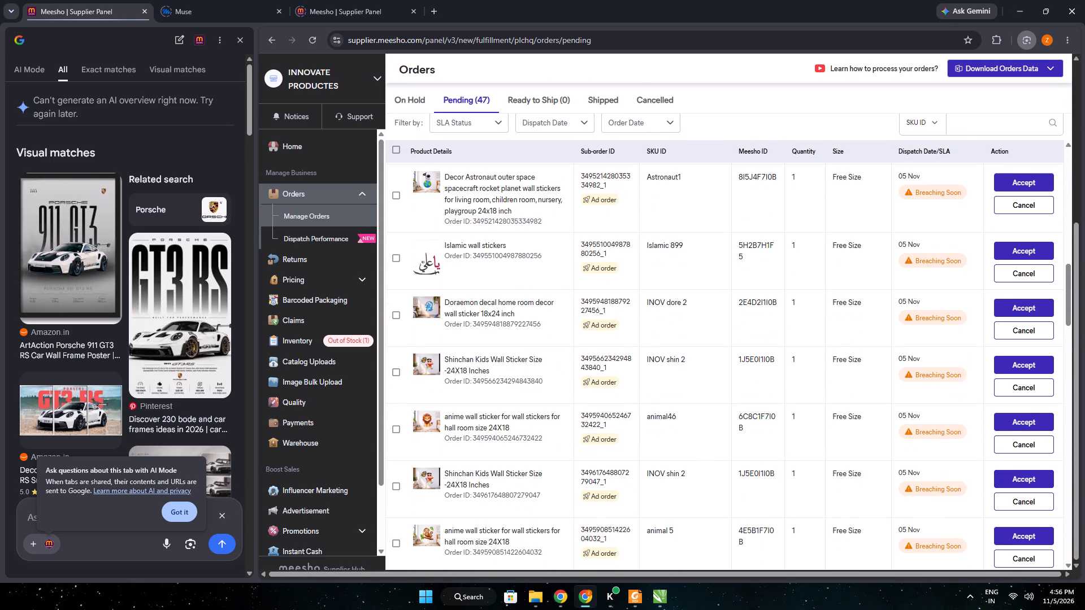
pyautogui.tripleClick(672, 299)
pyautogui.hotkey('ctrl', 'c')
pyautogui.keyDown('ctrl'); pyautogui.click(966, 124); pyautogui.keyUp('ctrl')
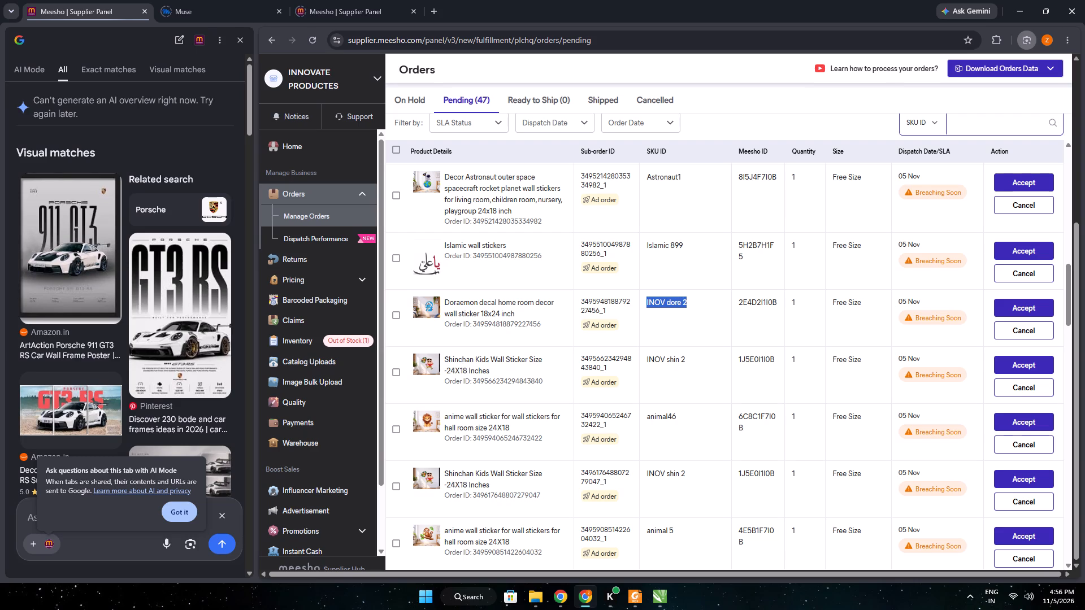
pyautogui.hotkey('ctrl', 'v')
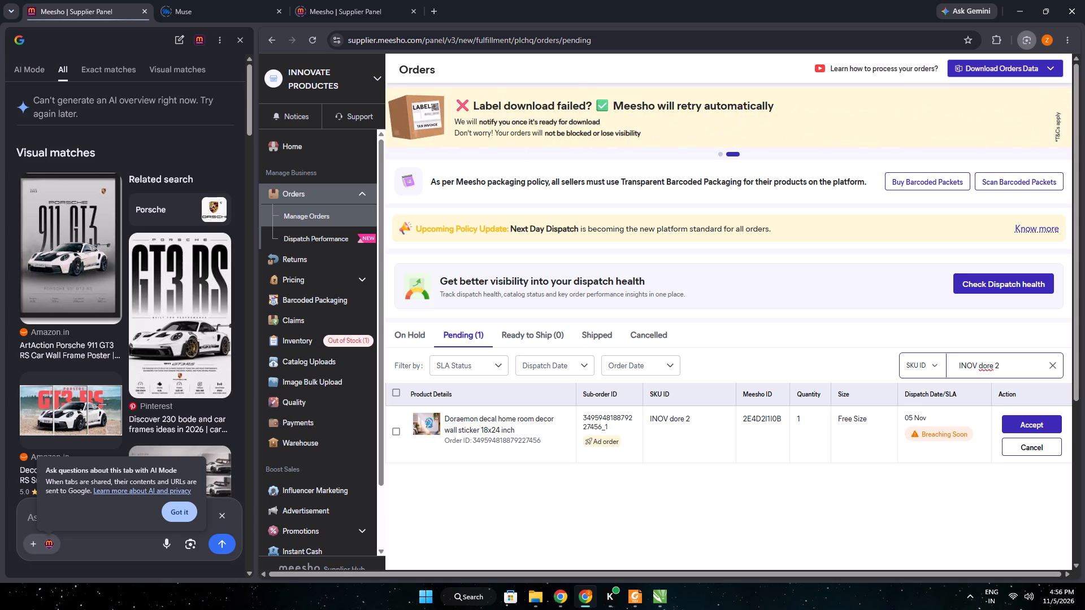
# Clear the SKU filter and filter the Pending orders by the Shinchan wall sticker's SKU, INOV shin 2.
pyautogui.click(1053, 361)
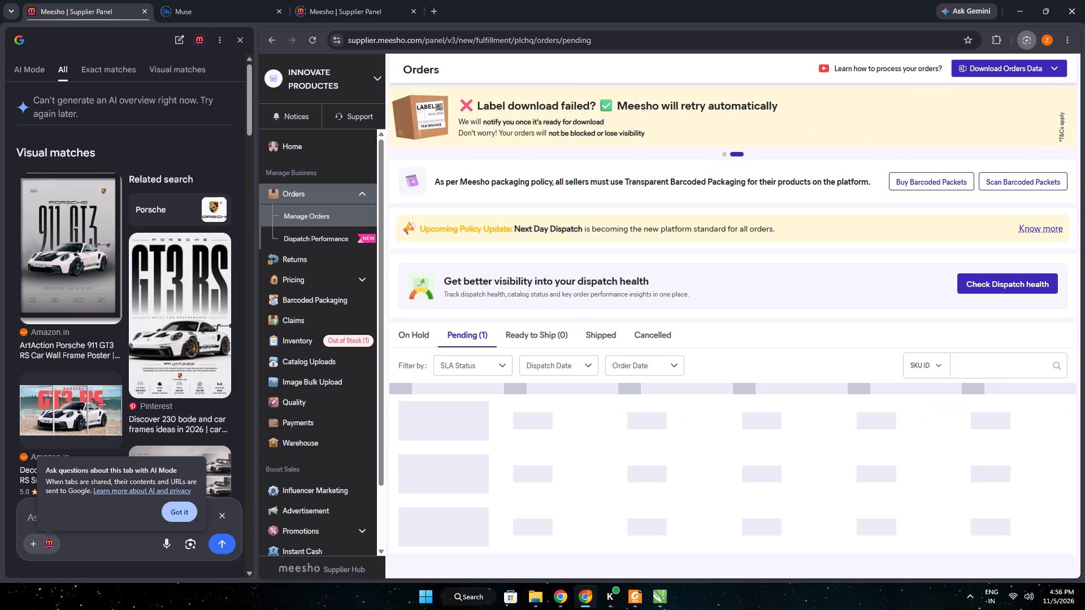
pyautogui.scroll(-9, 552, 334)
pyautogui.scroll(-9, 600, 290)
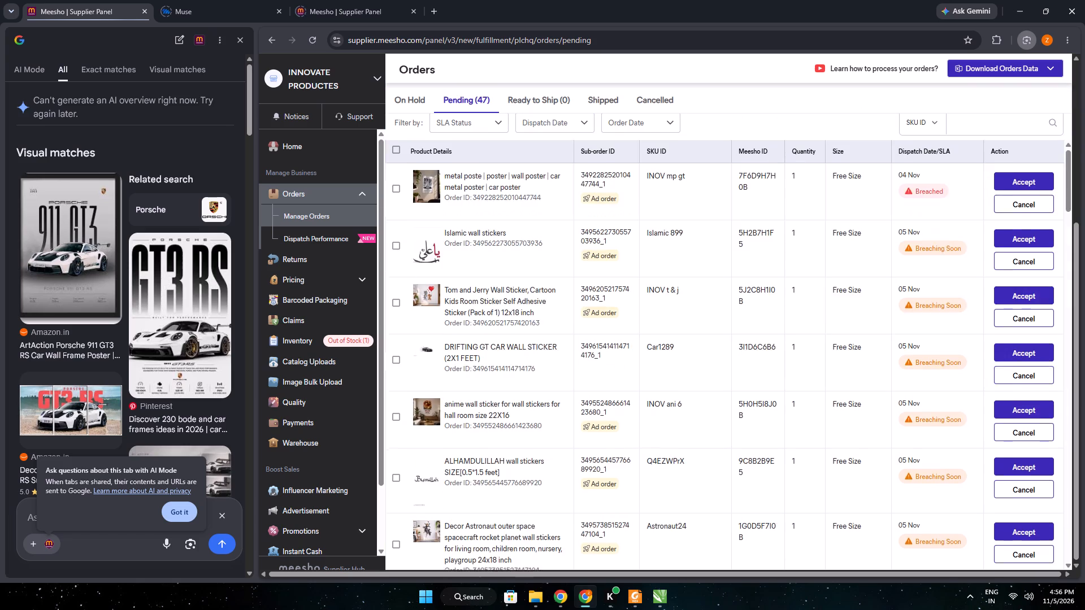
pyautogui.scroll(-16, 593, 346)
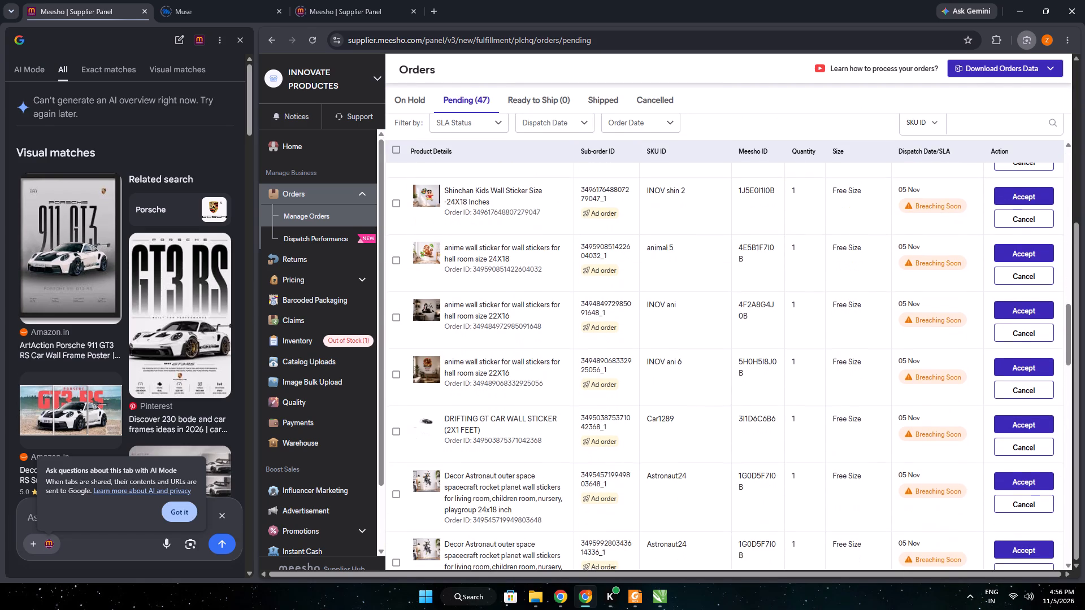
pyautogui.scroll(-2, 597, 364)
pyautogui.scroll(7, 597, 364)
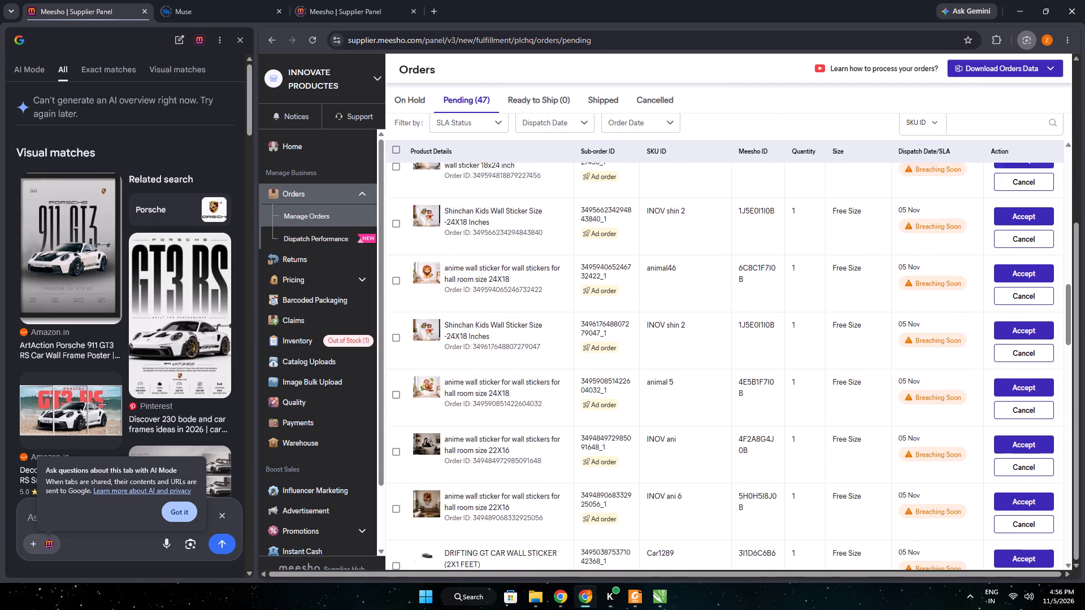
pyautogui.tripleClick(655, 364)
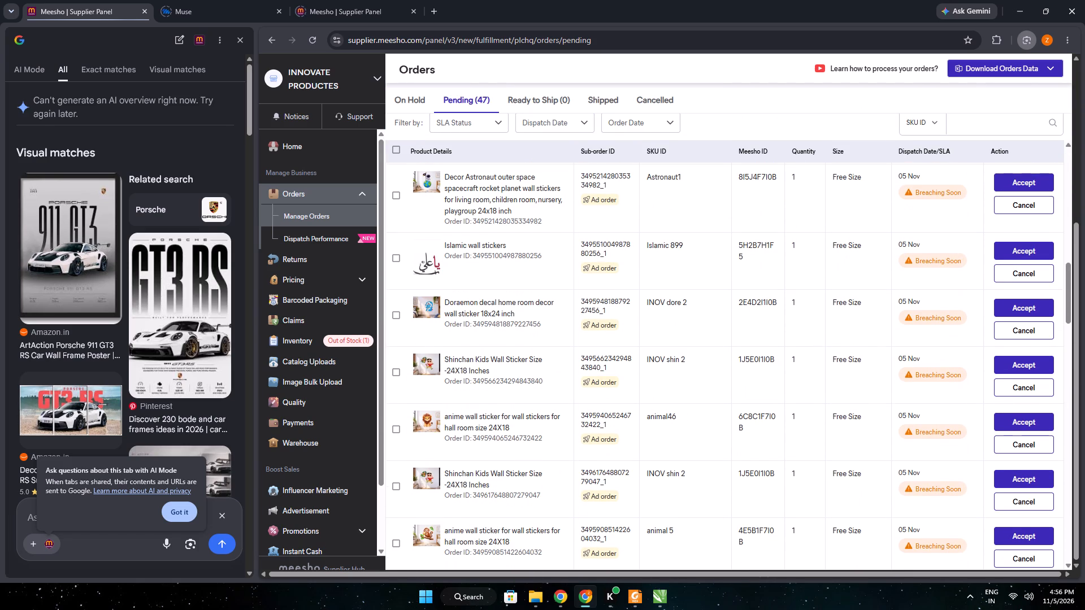
pyautogui.hotkey('ctrl', 'c')
pyautogui.keyDown('ctrl'); pyautogui.click(996, 109); pyautogui.keyUp('ctrl')
pyautogui.keyDown('ctrl'); pyautogui.click(995, 117); pyautogui.keyUp('ctrl')
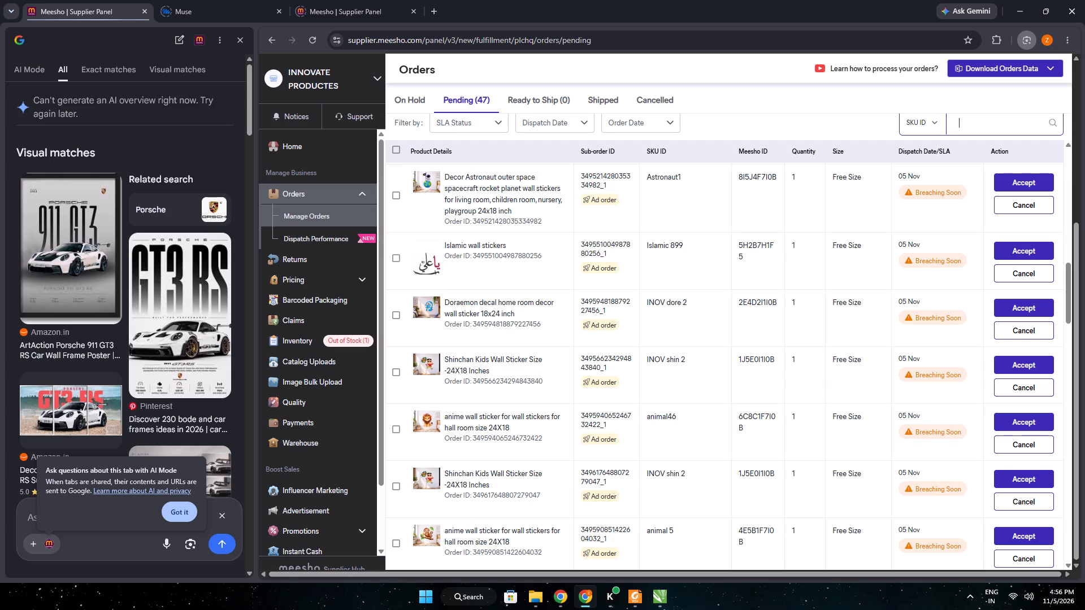
pyautogui.hotkey('ctrl', 'v')
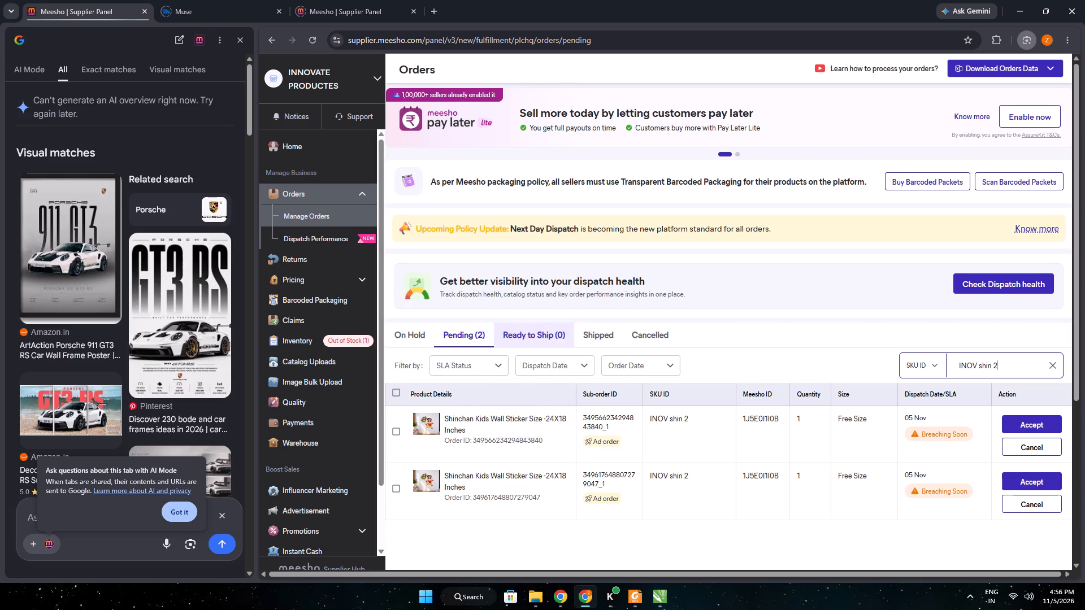
# Look up SKU INOV shin 2 among the Ready to Ship orders.
pyautogui.click(526, 339)
pyautogui.click(1022, 366)
pyautogui.hotkey('ctrl', 'v')
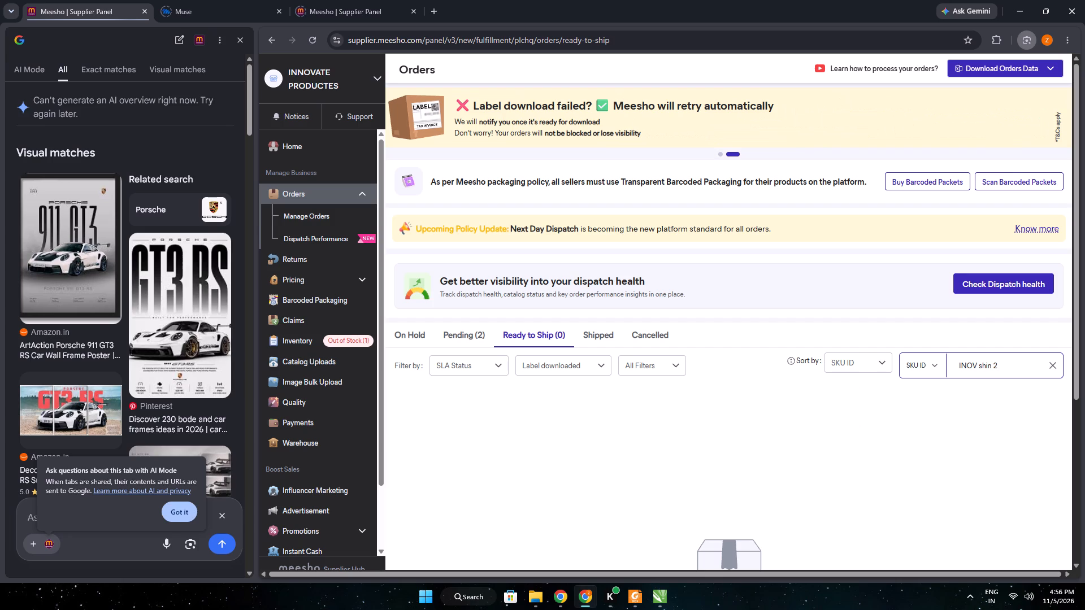
# Return to the Pending orders and filter them by the 24X18 anime wall sticker's SKU, animal46.
pyautogui.click(457, 328)
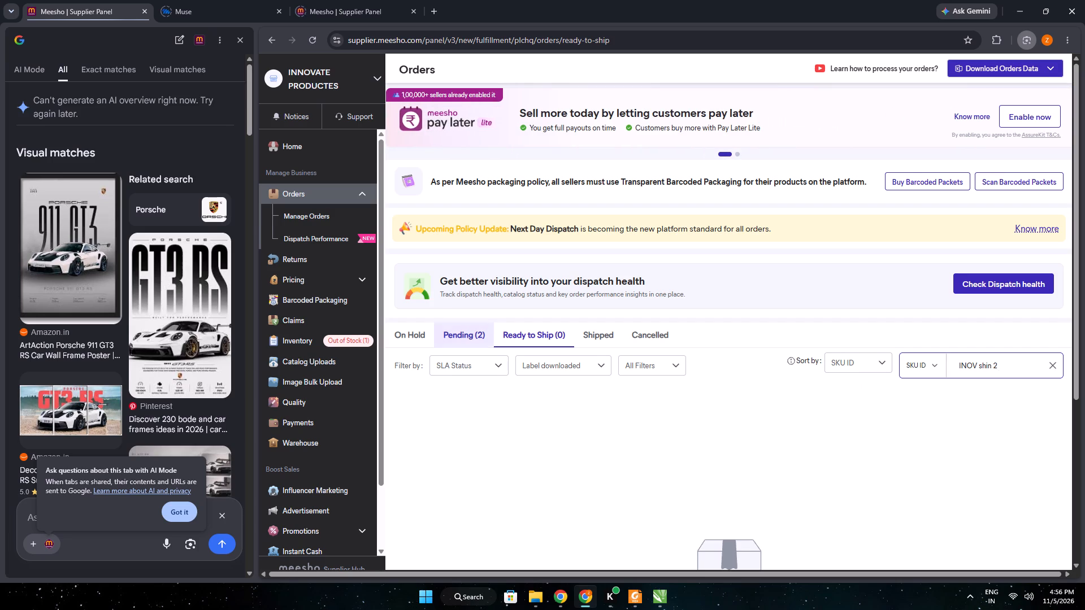
pyautogui.scroll(-13, 744, 165)
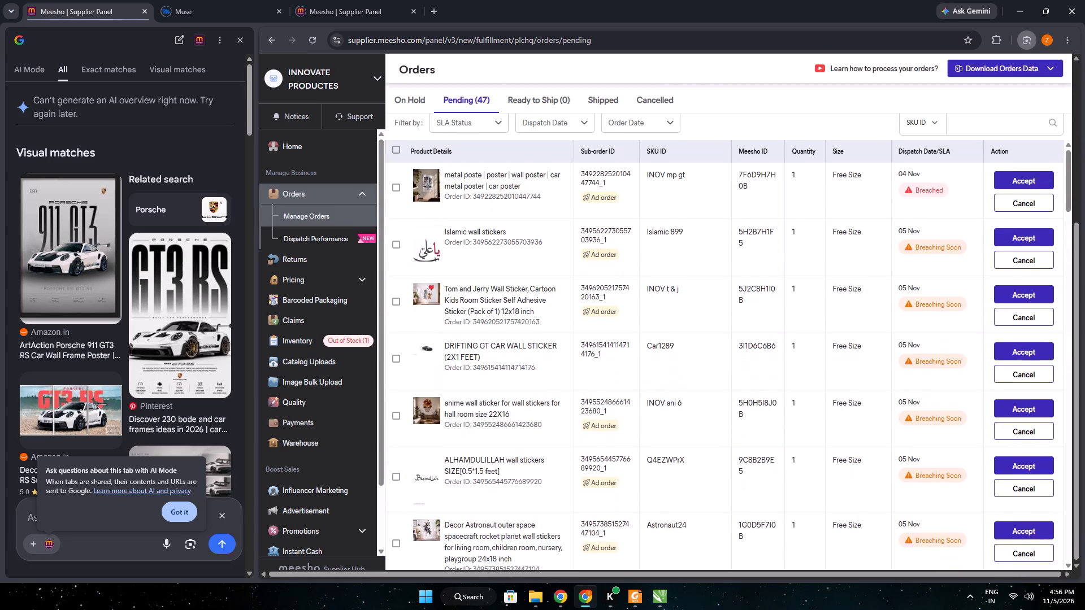
pyautogui.scroll(-10, 721, 227)
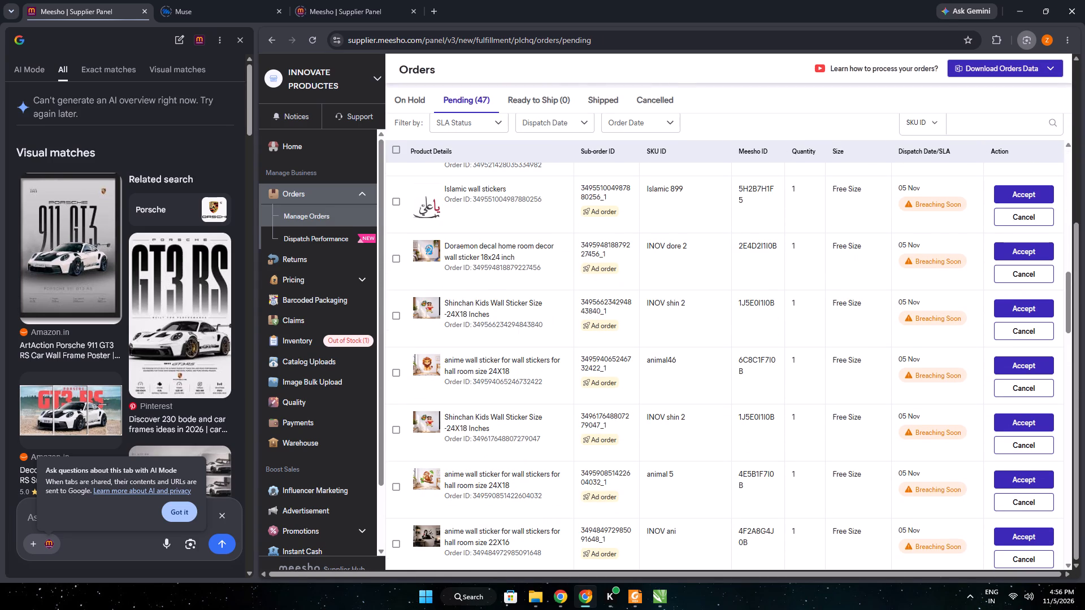
pyautogui.click(659, 366)
pyautogui.doubleClick(659, 359)
pyautogui.hotkey('ctrl', 'c')
pyautogui.keyDown('ctrl'); pyautogui.click(993, 121); pyautogui.keyUp('ctrl')
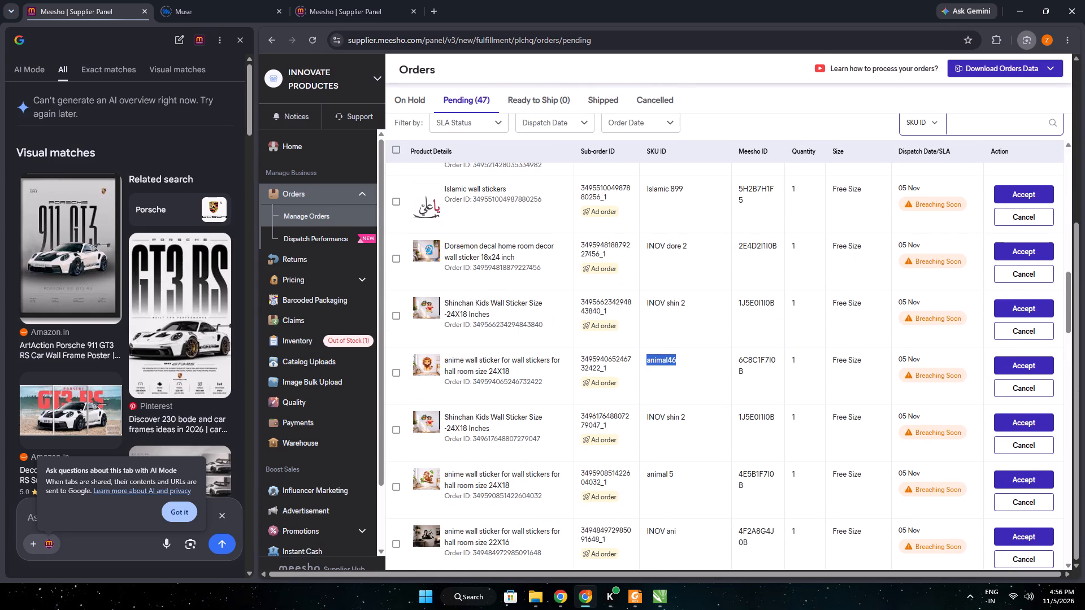
pyautogui.hotkey('ctrl', 'v')
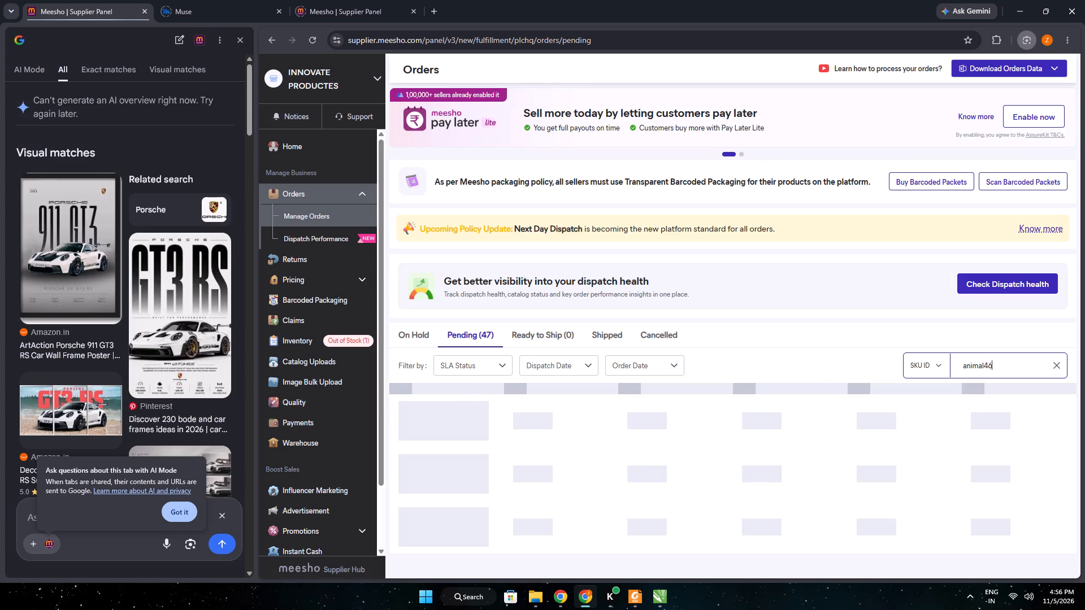
# Look up SKU animal46 among the Ready to Ship orders.
pyautogui.click(549, 335)
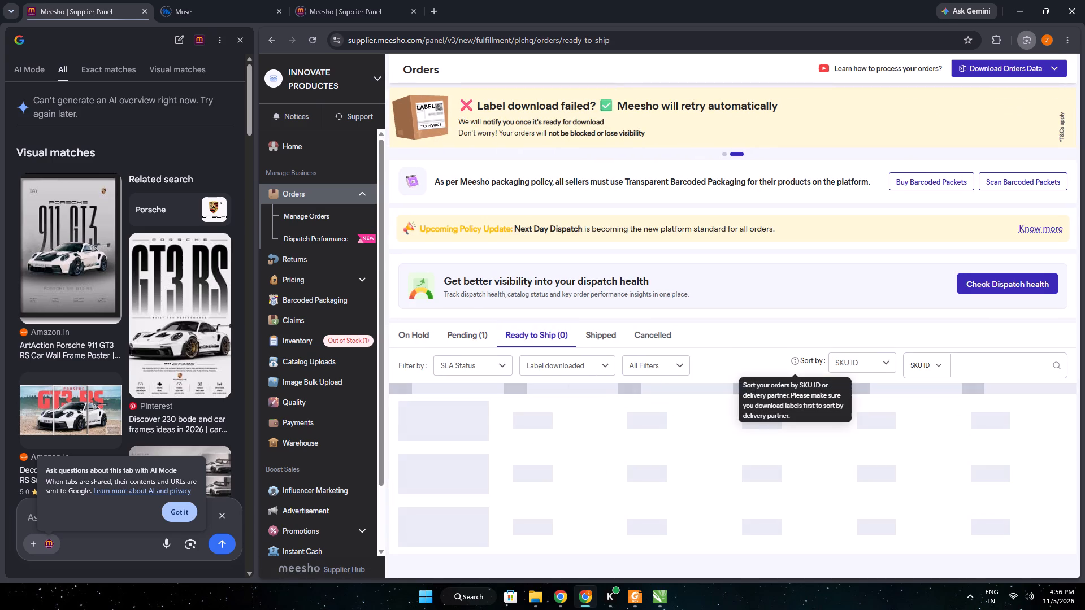
pyautogui.click(1003, 377)
pyautogui.hotkey('ctrl', 'v')
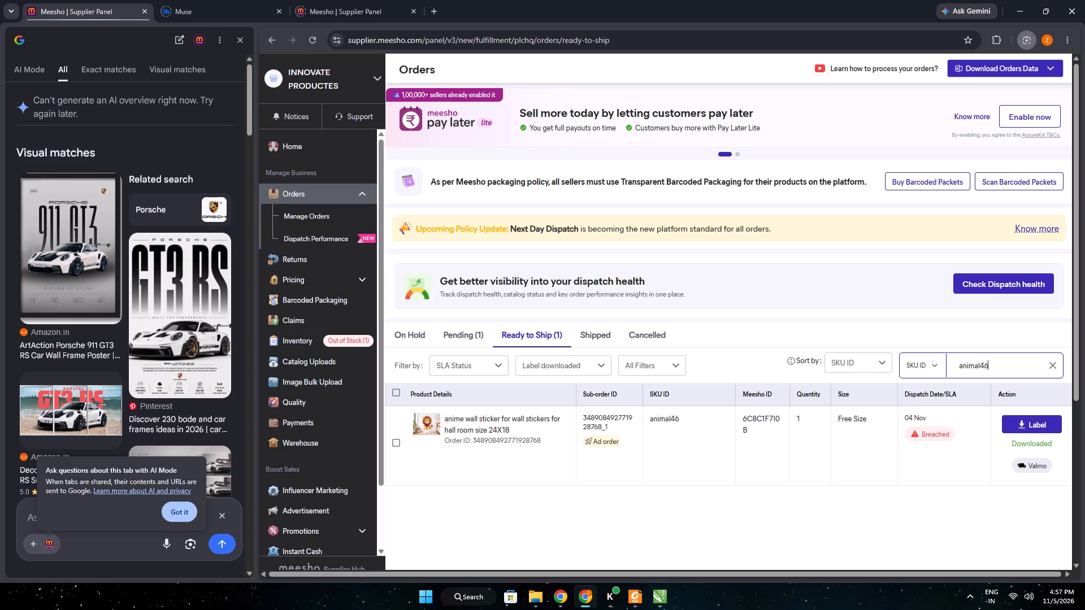
# Return to the Pending orders and filter them by the 22X16 anime wall sticker's SKU, INOV ani.
pyautogui.click(464, 333)
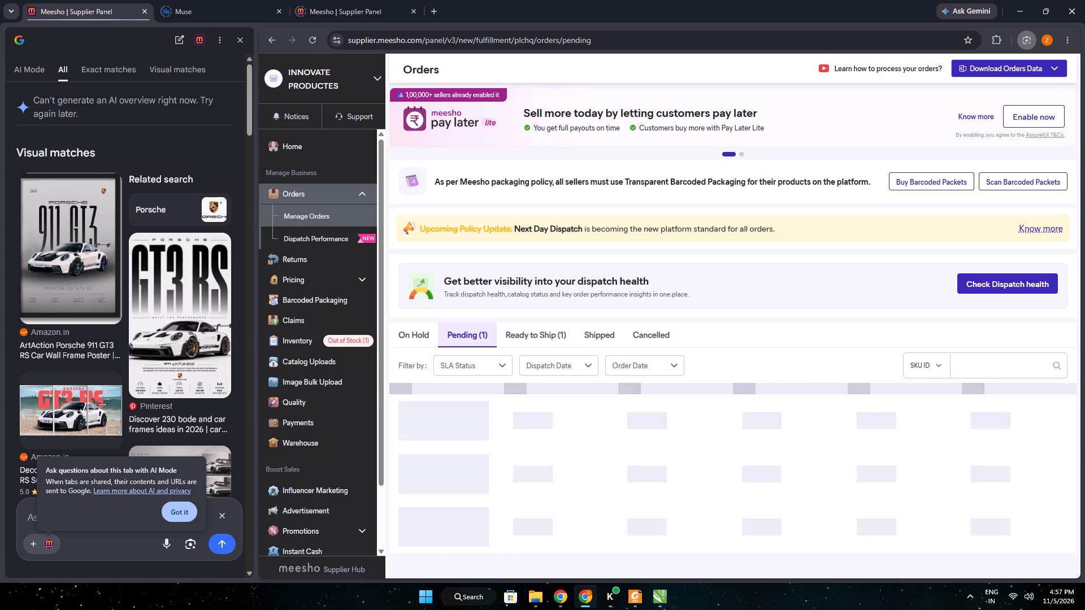
pyautogui.scroll(-4, 562, 232)
pyautogui.scroll(-3, 510, 256)
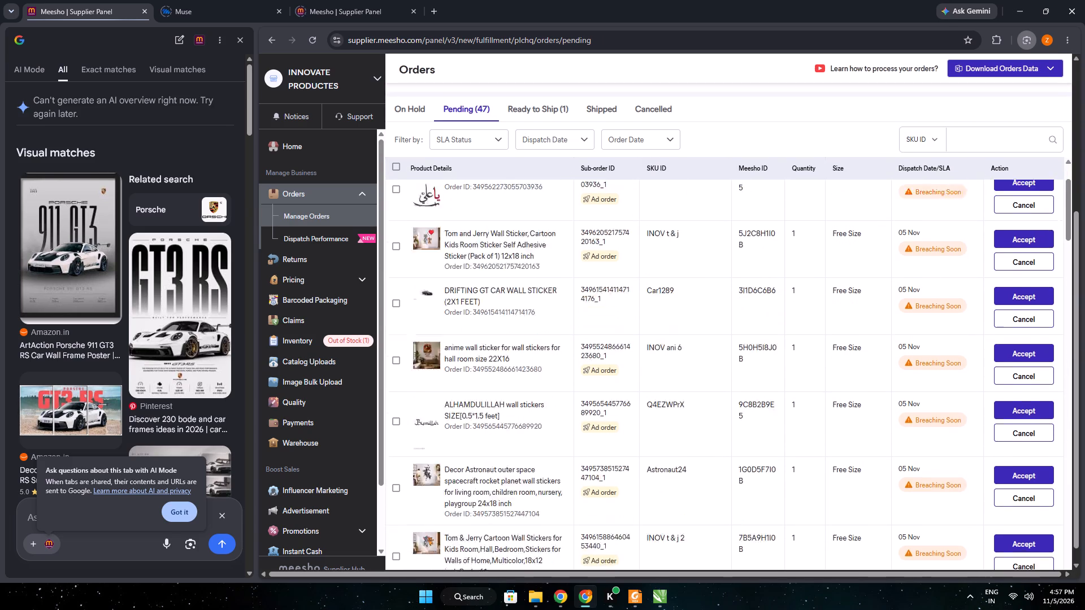
pyautogui.scroll(-15, 811, 310)
pyautogui.scroll(-9, 744, 312)
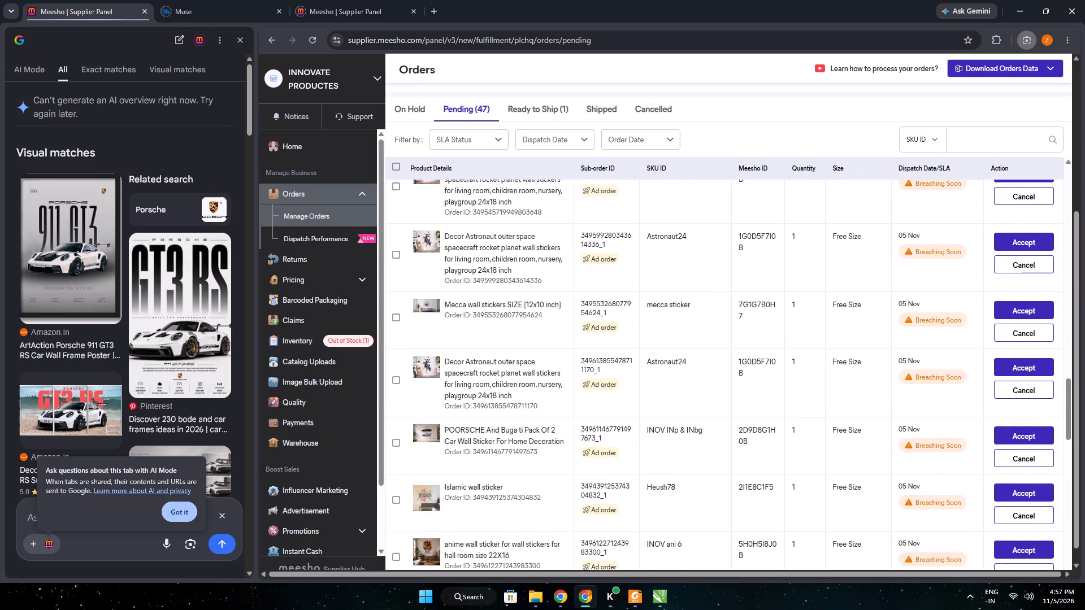
pyautogui.scroll(-5, 740, 324)
pyautogui.scroll(5, 738, 331)
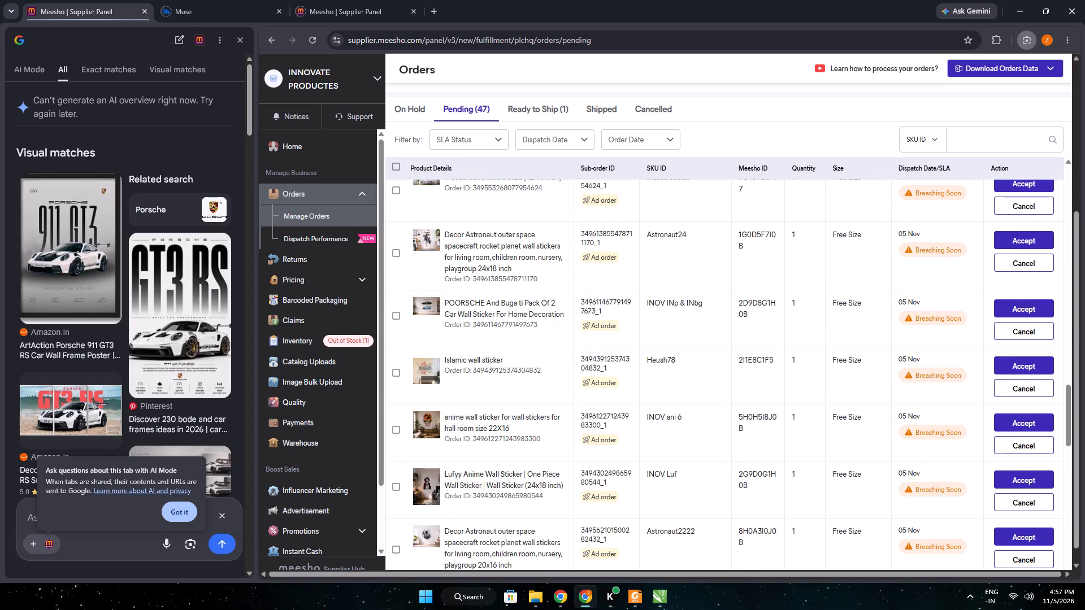
pyautogui.scroll(4, 735, 332)
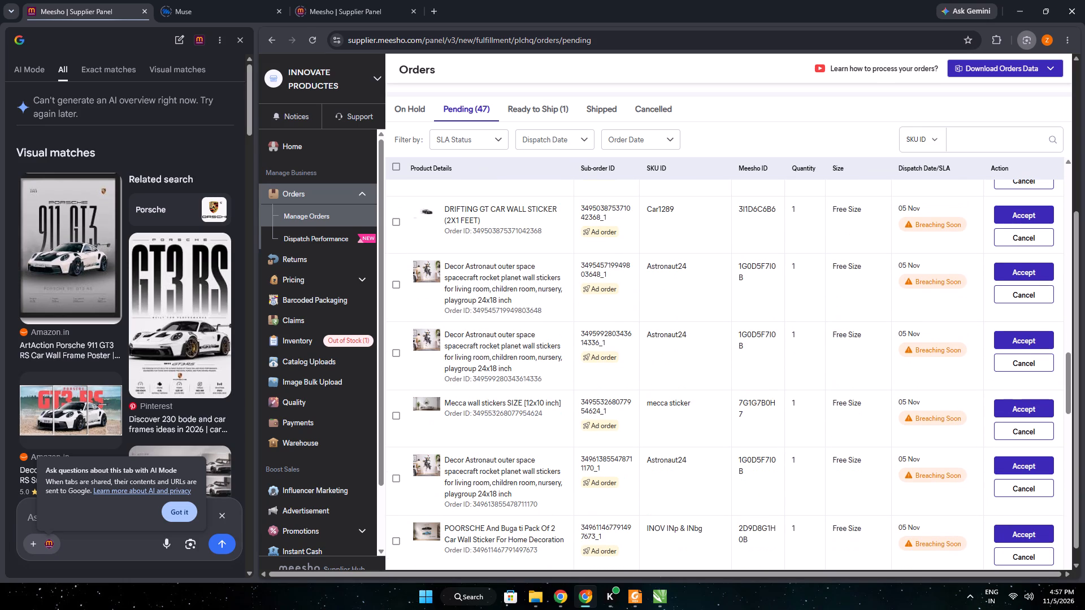
pyautogui.scroll(3, 711, 333)
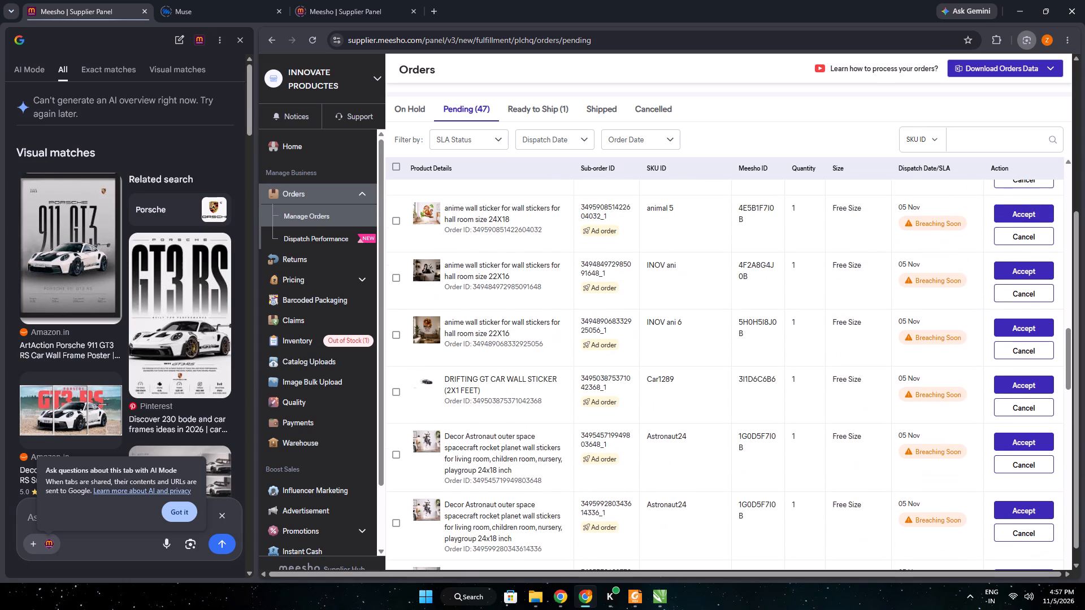
pyautogui.scroll(-1, 710, 333)
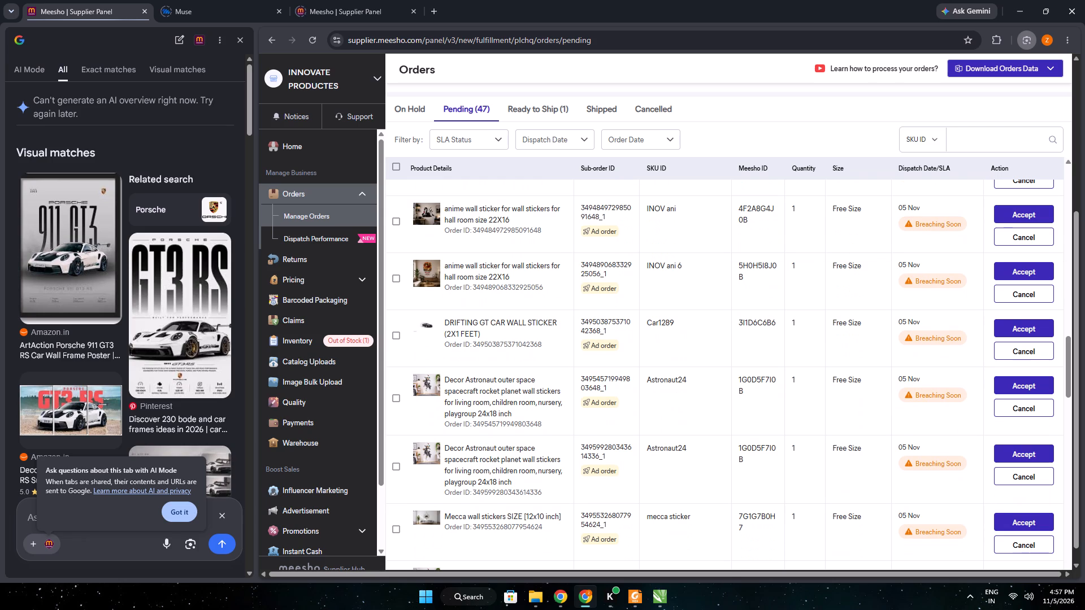
pyautogui.scroll(4, 710, 333)
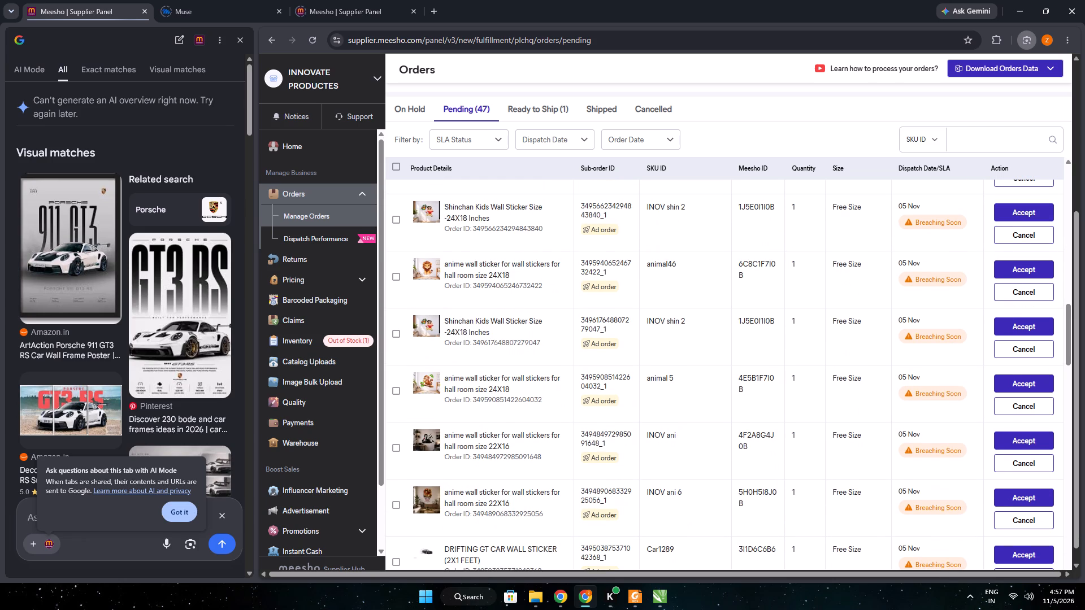
pyautogui.scroll(-3, 675, 384)
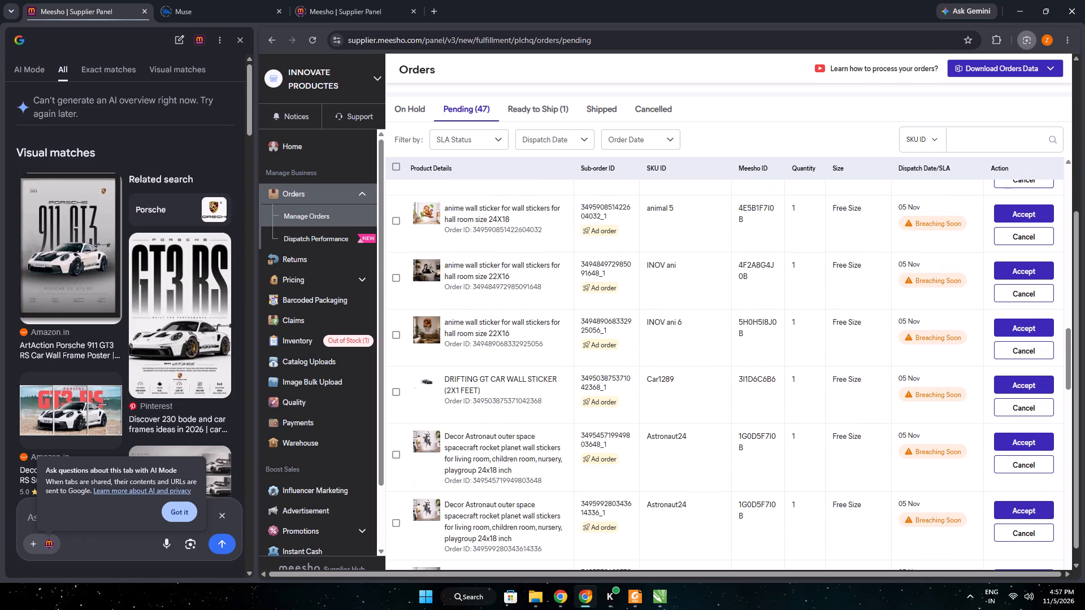
pyautogui.doubleClick(672, 266)
pyautogui.click(672, 266)
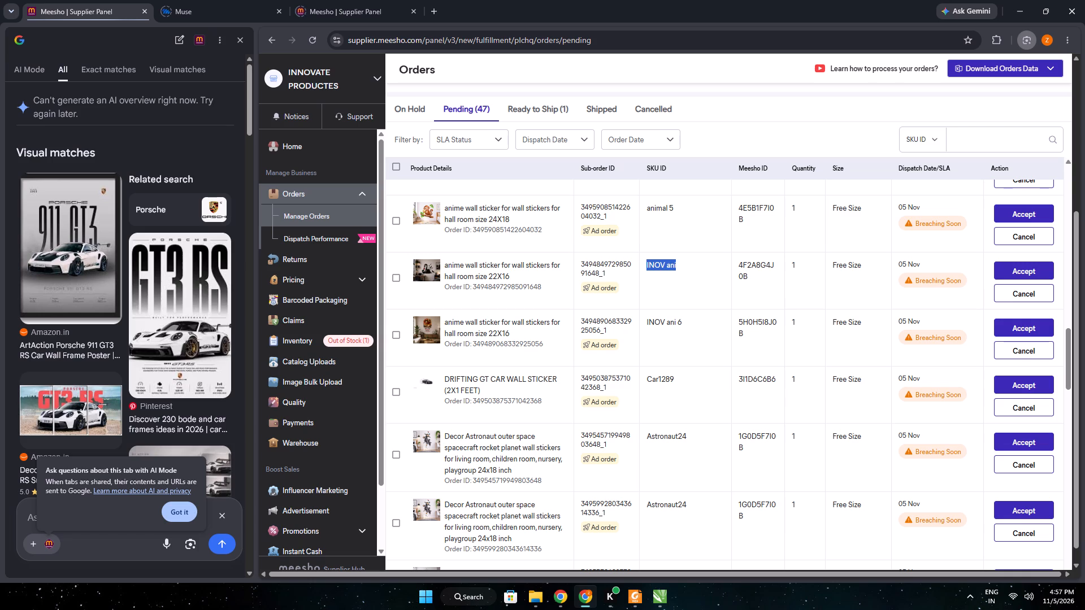
pyautogui.hotkey('ctrl', 'c')
pyautogui.keyDown('ctrl'); pyautogui.click(1004, 146); pyautogui.keyUp('ctrl')
pyautogui.hotkey('ctrl', 'v')
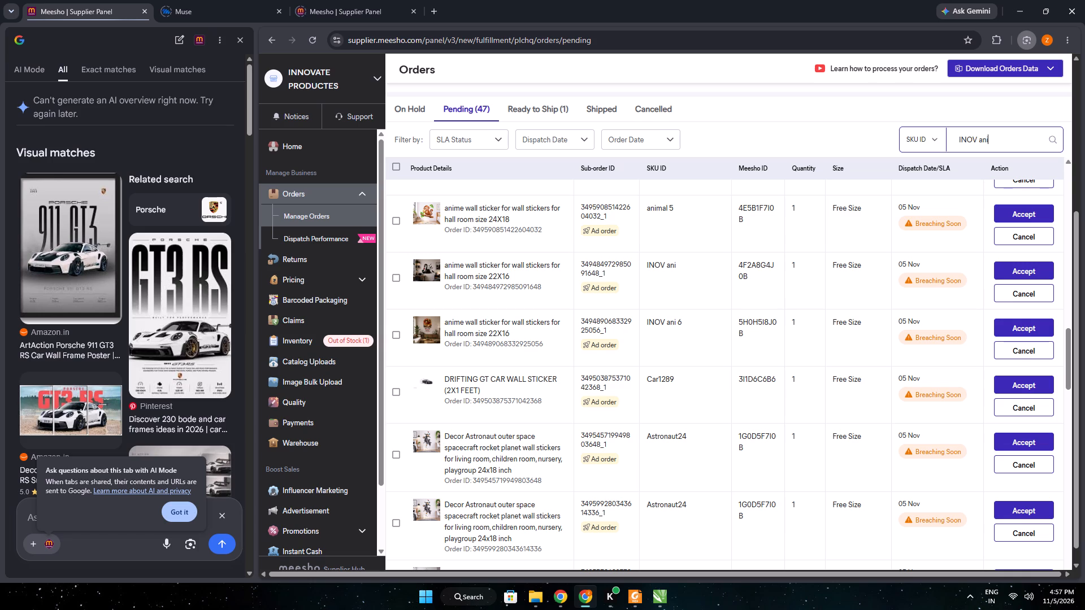
# Look up SKU INOV ani among the Ready to Ship orders.
pyautogui.click(537, 333)
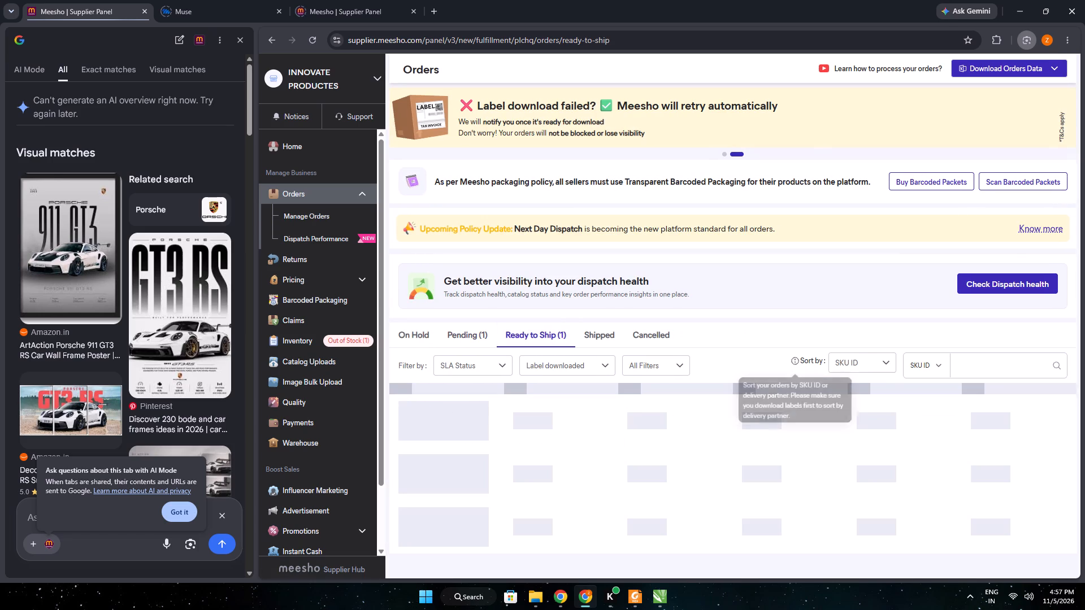
pyautogui.click(1004, 368)
pyautogui.hotkey('ctrl', 'v')
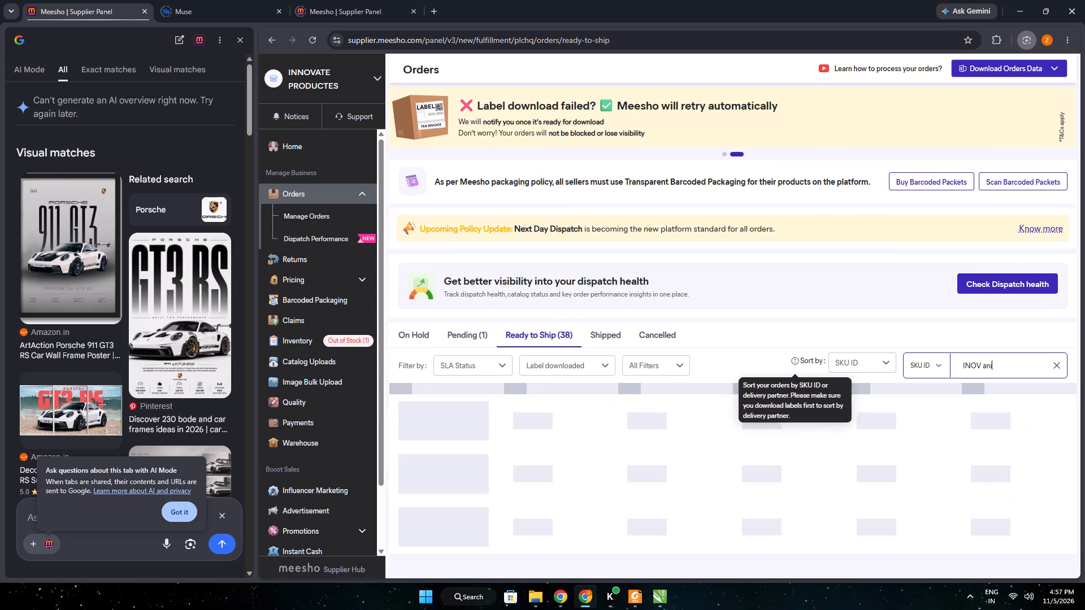
# Return to the list of Pending orders.
pyautogui.click(475, 339)
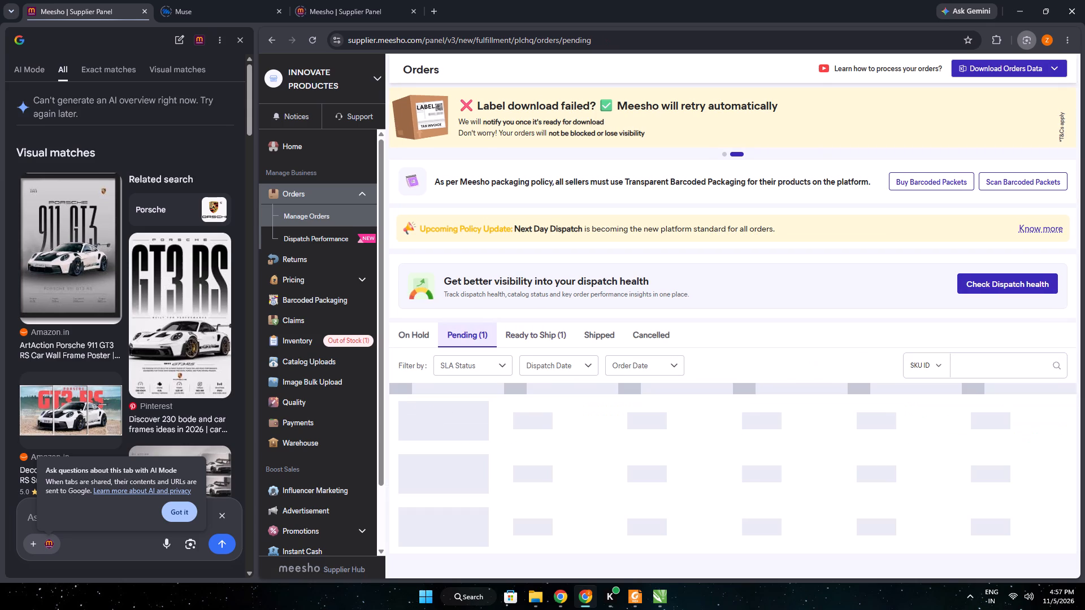
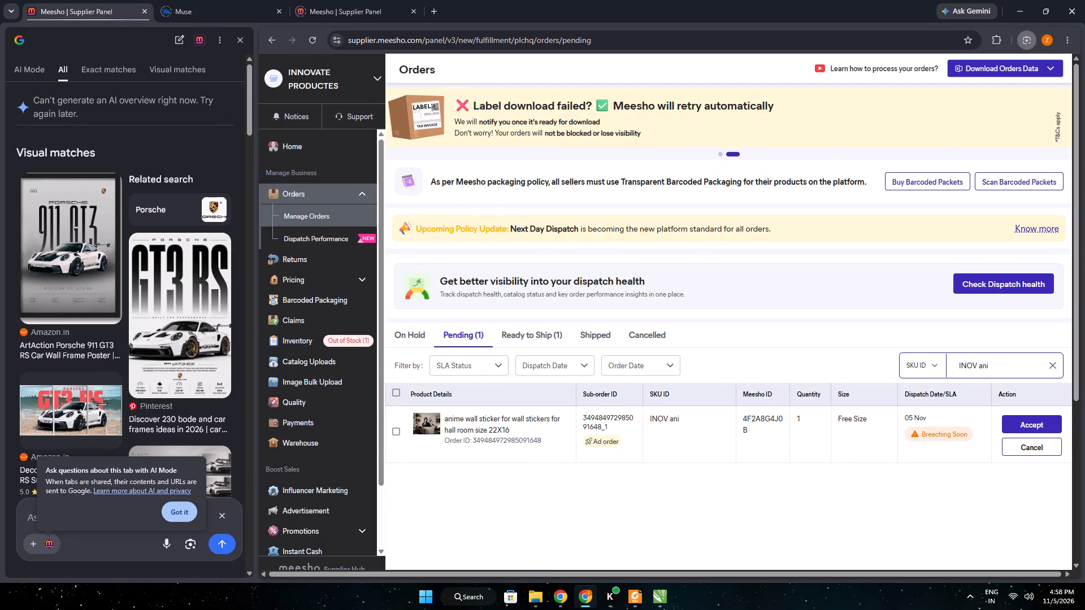
# Clear the INOV ani filter and filter the Pending orders by the 12x10 inch Mecca wall sticker's SKU, mecca sticker.
pyautogui.click(1052, 368)
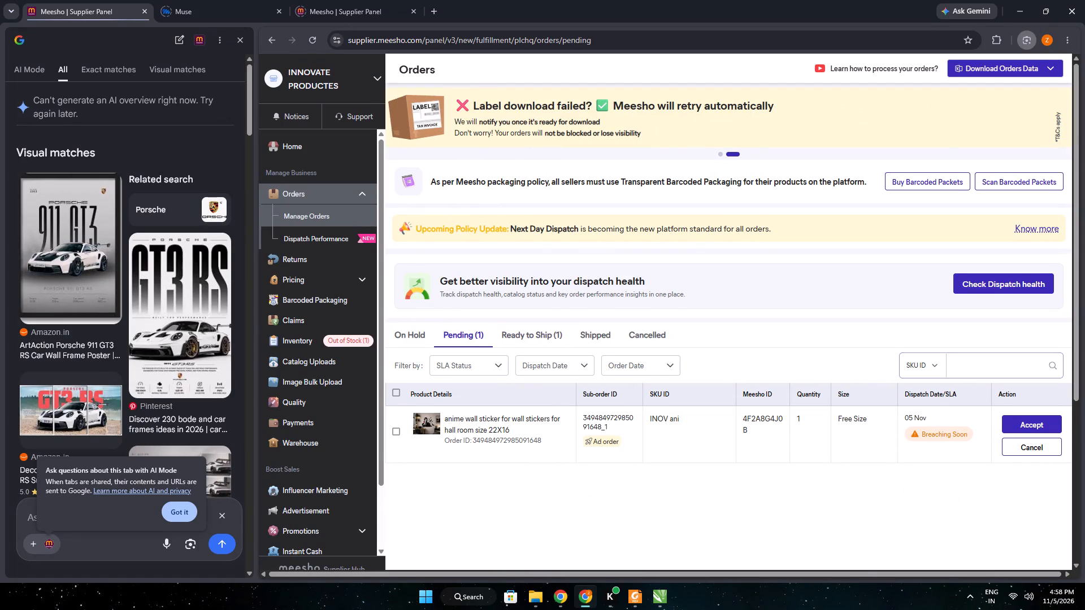
pyautogui.scroll(-8, 751, 133)
pyautogui.scroll(-5, 686, 122)
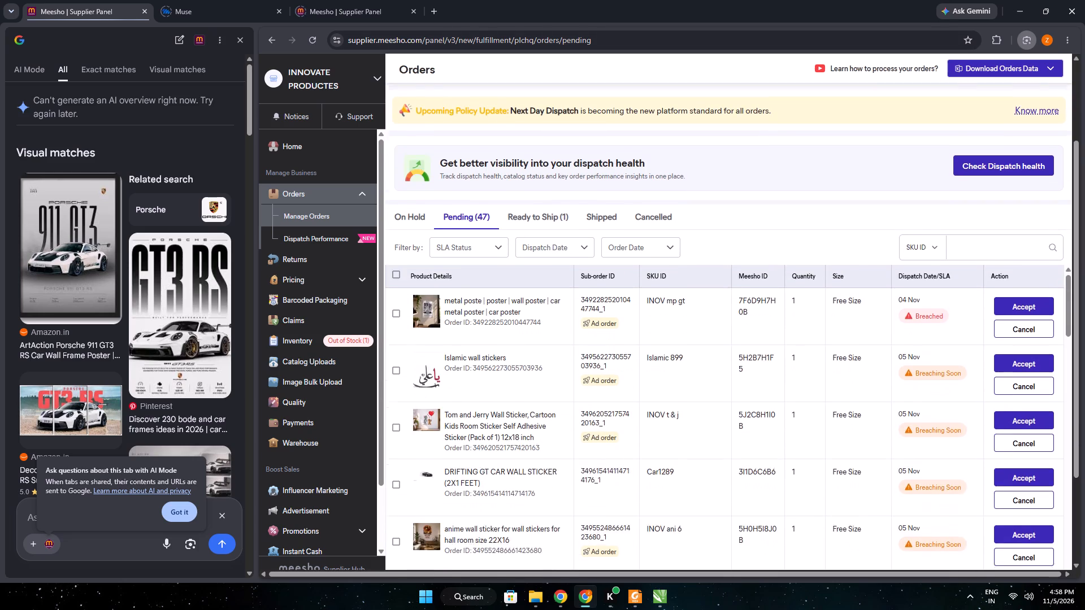
pyautogui.scroll(-5, 689, 125)
pyautogui.scroll(-17, 786, 269)
pyautogui.scroll(-1, 667, 381)
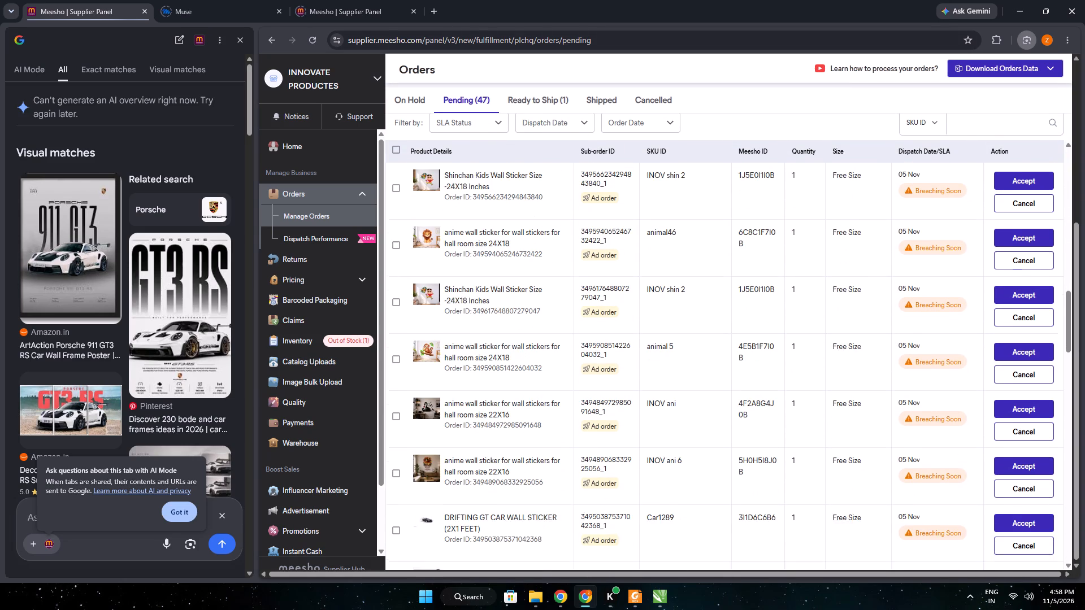
pyautogui.scroll(-1, 670, 382)
pyautogui.scroll(-2, 644, 421)
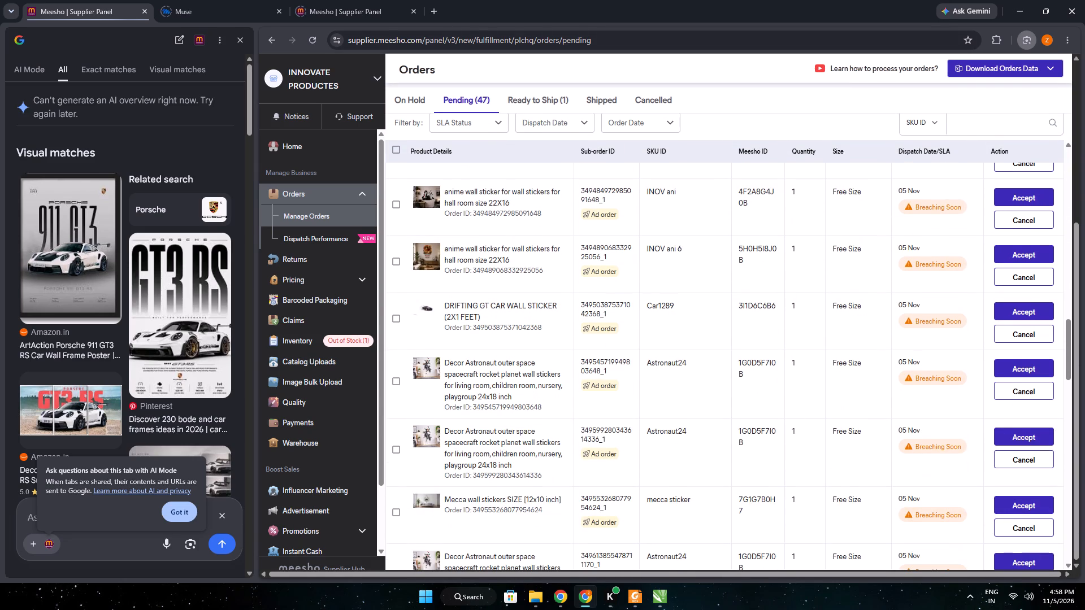
pyautogui.scroll(-2, 647, 395)
pyautogui.tripleClick(670, 386)
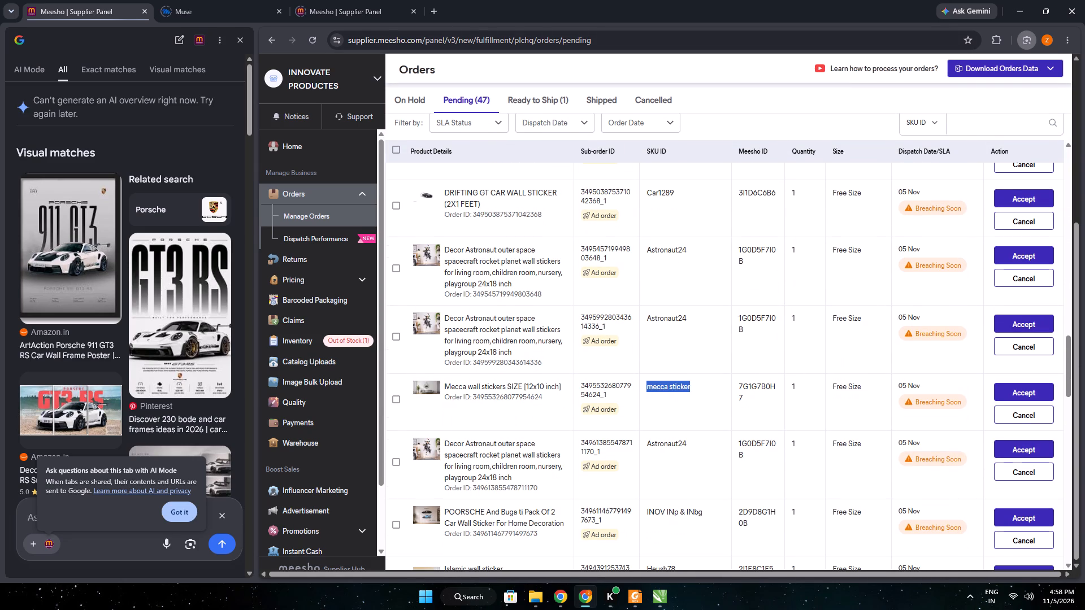
pyautogui.hotkey('ctrl', 'c')
pyautogui.keyDown('ctrl'); pyautogui.click(1012, 129); pyautogui.keyUp('ctrl')
pyautogui.hotkey('ctrl', 'v')
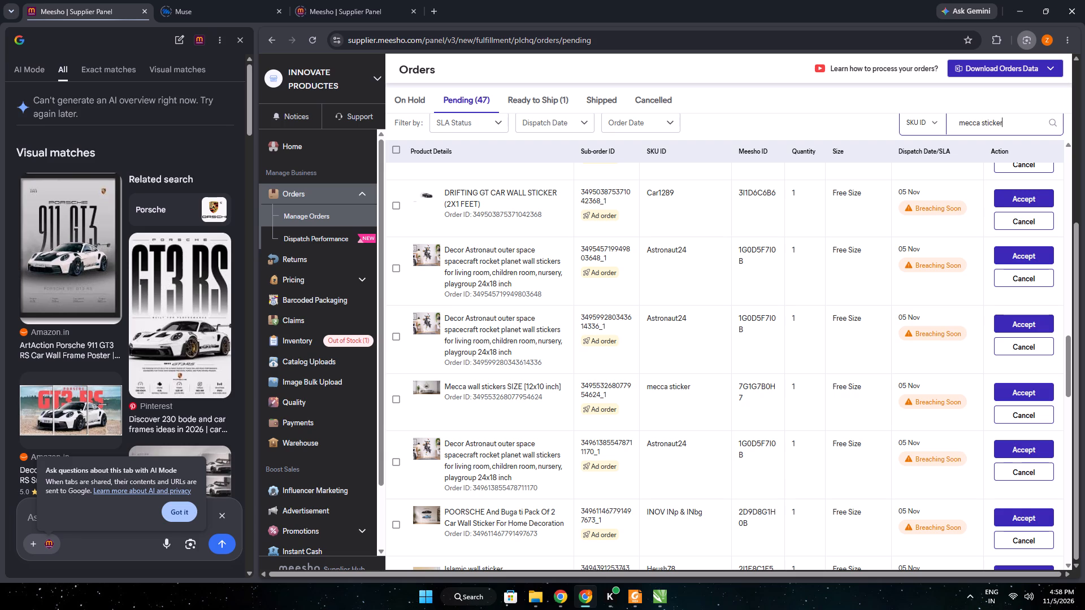
# Look up SKU mecca sticker among the Ready to Ship orders.
pyautogui.click(545, 328)
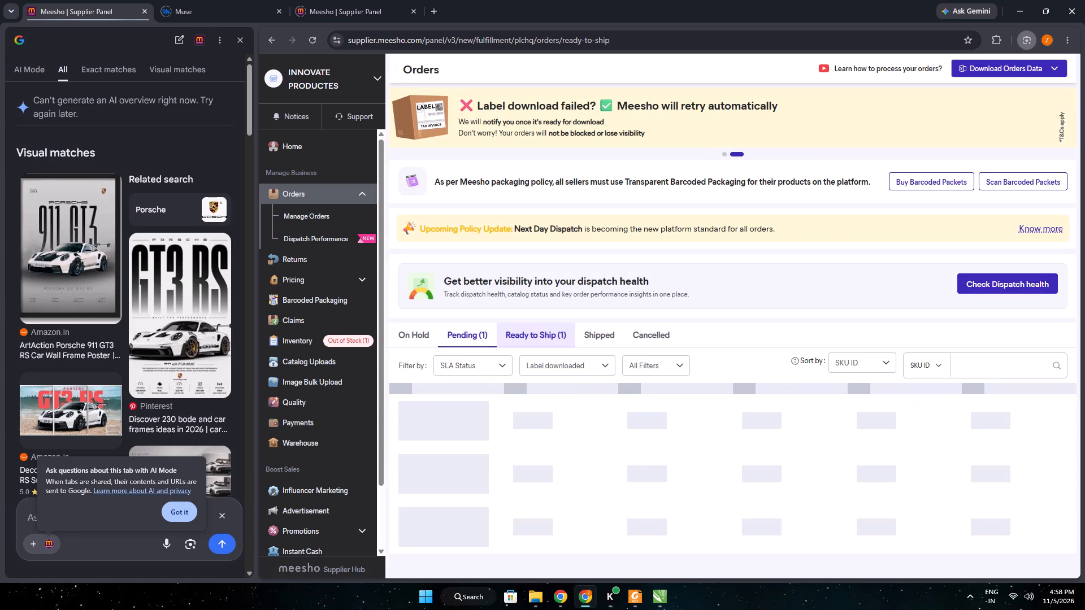
pyautogui.click(984, 367)
pyautogui.hotkey('ctrl', 'v')
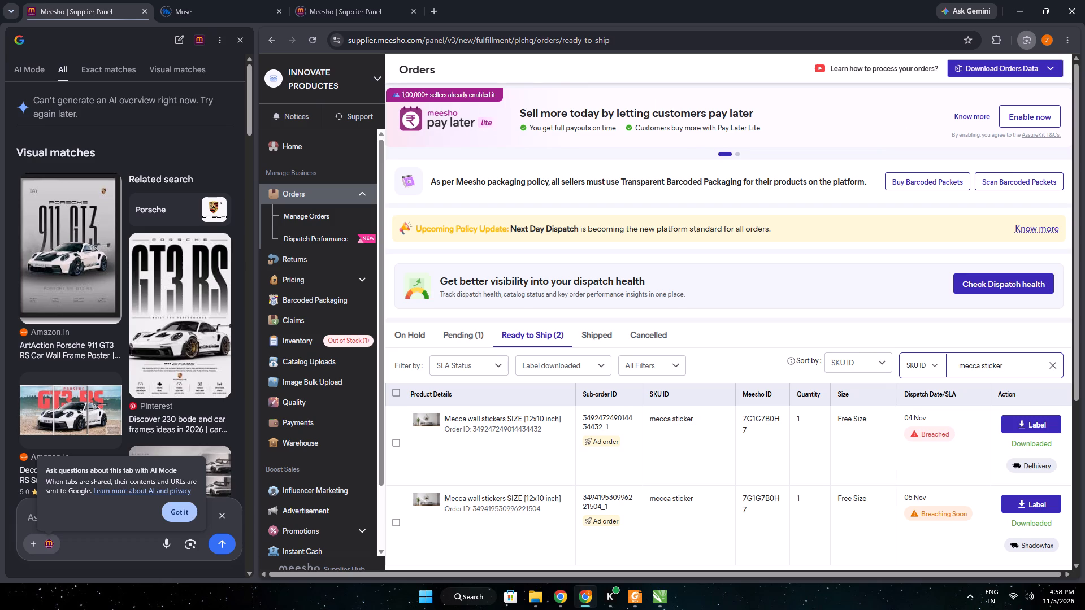
# Return to the Pending orders and filter them by the Lufyy One Piece wall sticker's SKU, INOV Luf.
pyautogui.click(452, 350)
pyautogui.click(460, 337)
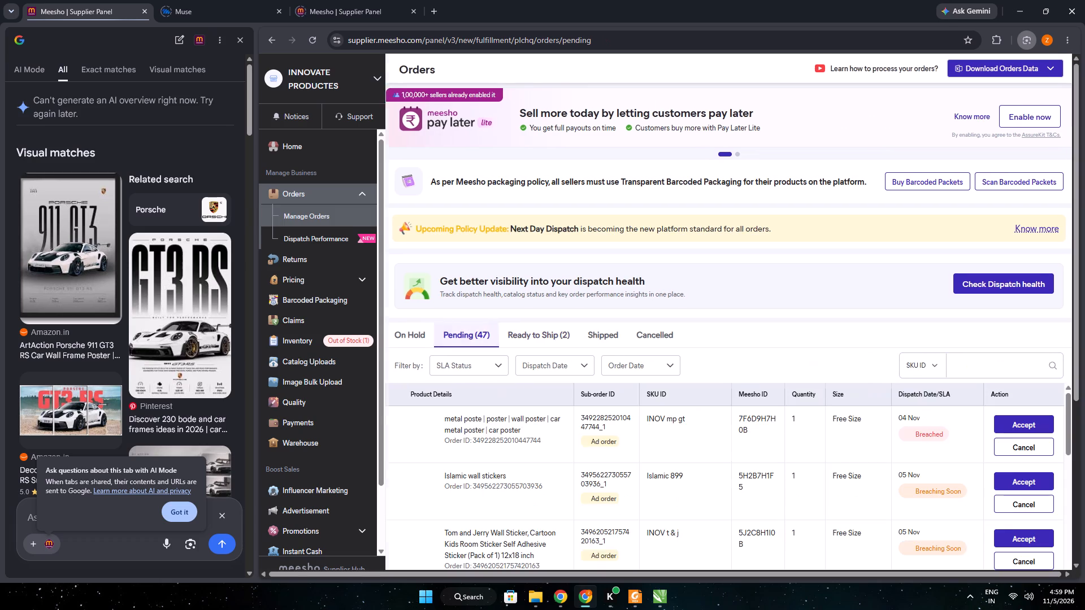
pyautogui.scroll(-4, 574, 266)
pyautogui.scroll(-20, 610, 295)
pyautogui.scroll(-9, 610, 295)
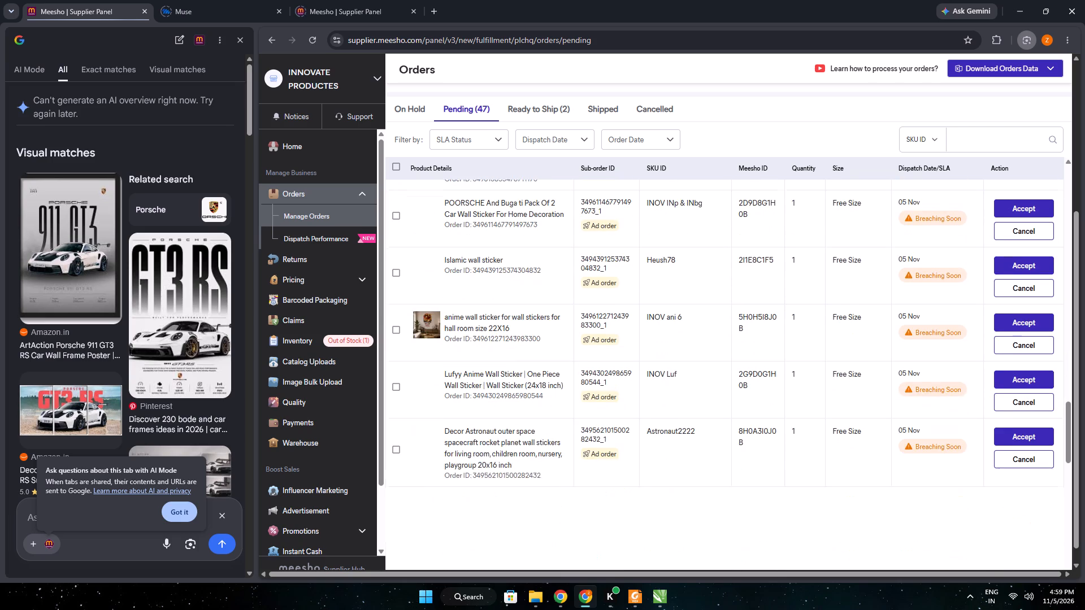
pyautogui.scroll(-3, 663, 338)
pyautogui.scroll(4, 663, 339)
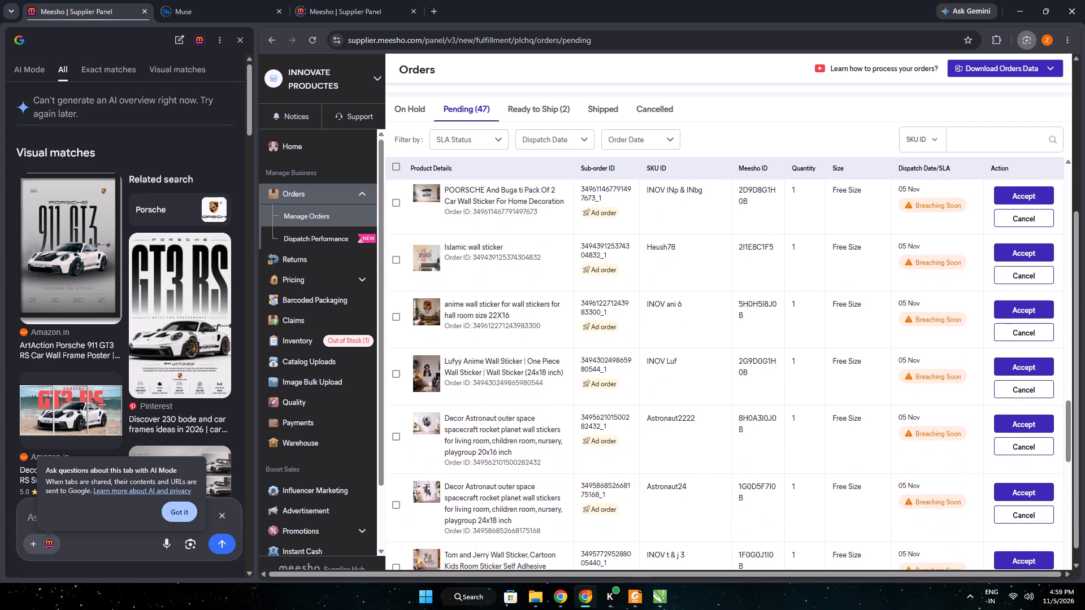
pyautogui.scroll(4, 663, 339)
pyautogui.scroll(-1, 420, 406)
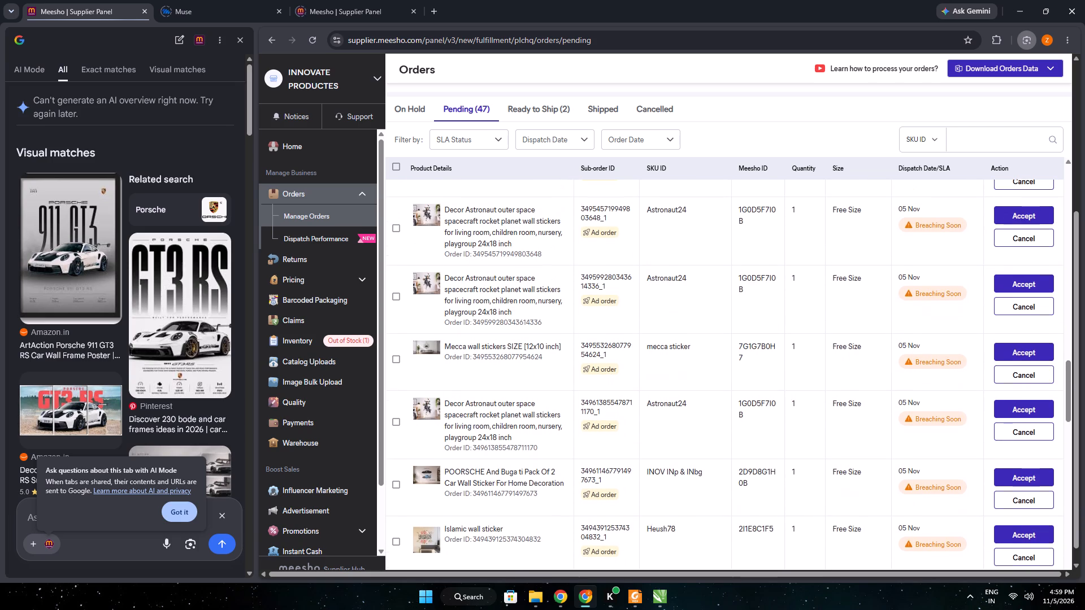
pyautogui.scroll(-2, 420, 406)
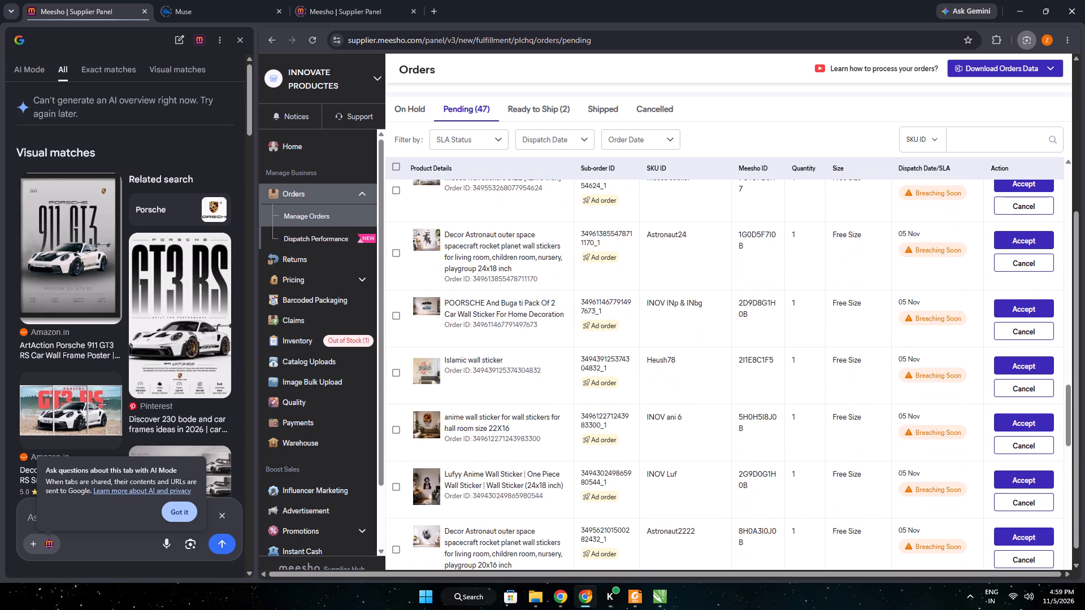
pyautogui.scroll(-2, 433, 433)
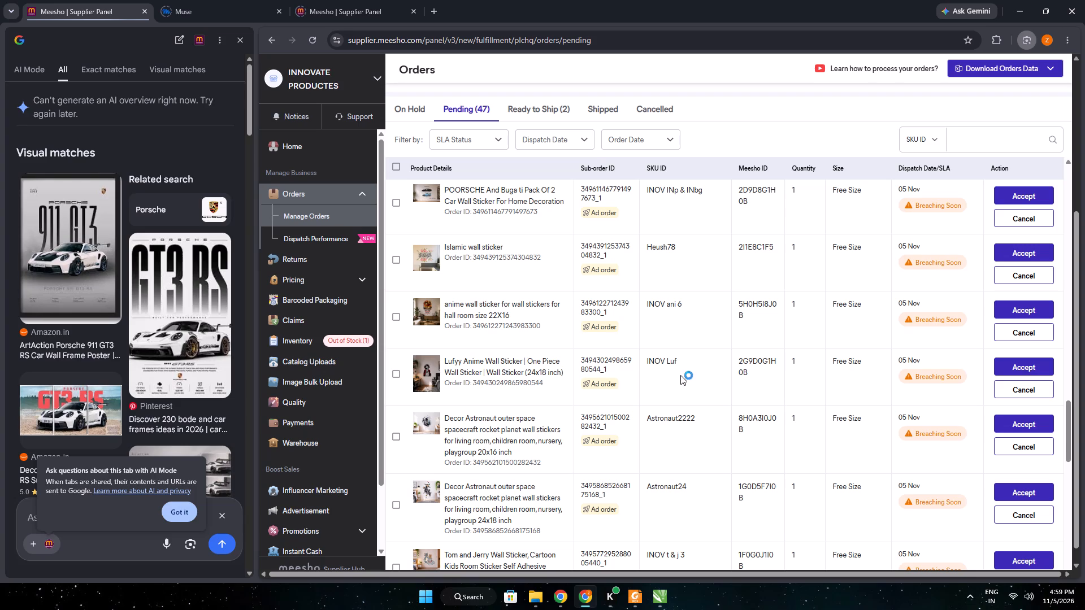
pyautogui.tripleClick(672, 361)
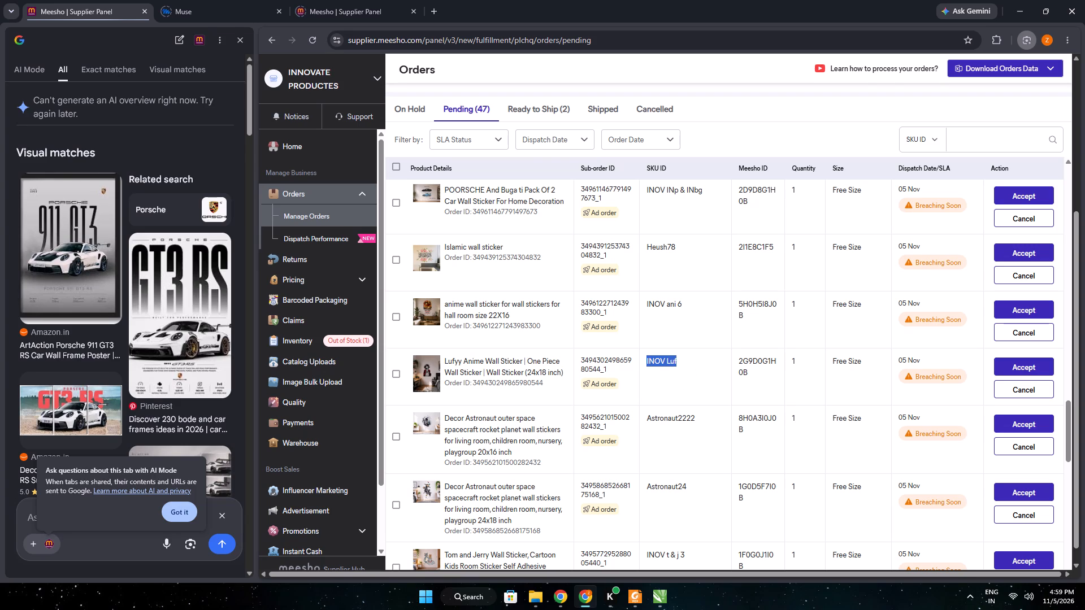
pyautogui.hotkey('ctrl', 'c')
pyautogui.keyDown('ctrl'); pyautogui.click(991, 139); pyautogui.keyUp('ctrl')
pyautogui.hotkey('ctrl', 'v')
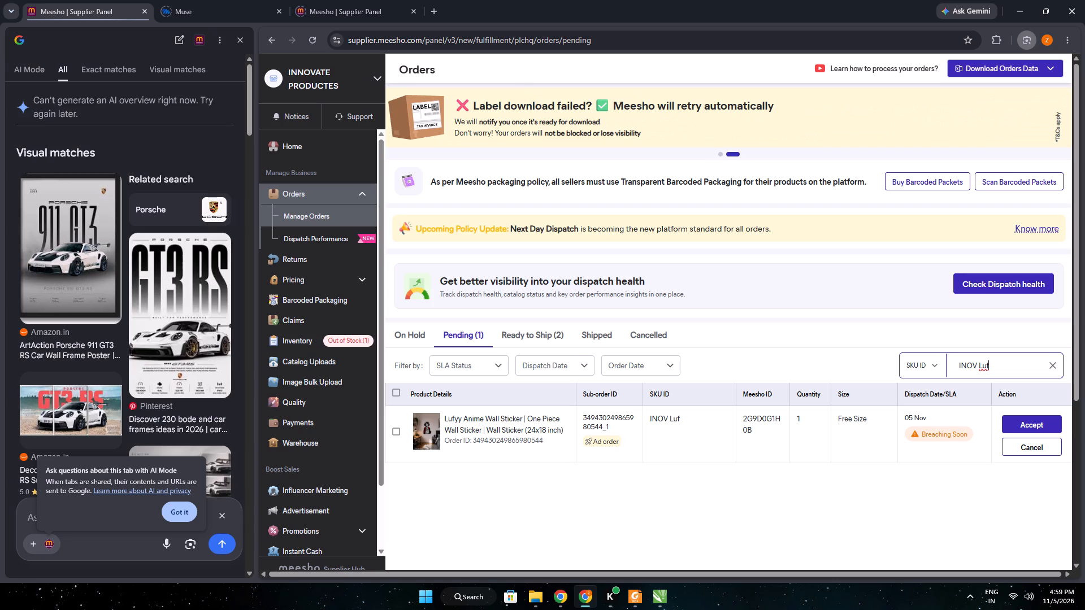
# Clear the INOV Luf filter and filter the Pending orders by the Poorsche and Bugati sticker pack's SKU, INOV INp & INbg.
pyautogui.click(470, 332)
pyautogui.click(1054, 365)
pyautogui.scroll(-20, 757, 229)
pyautogui.scroll(-6, 757, 229)
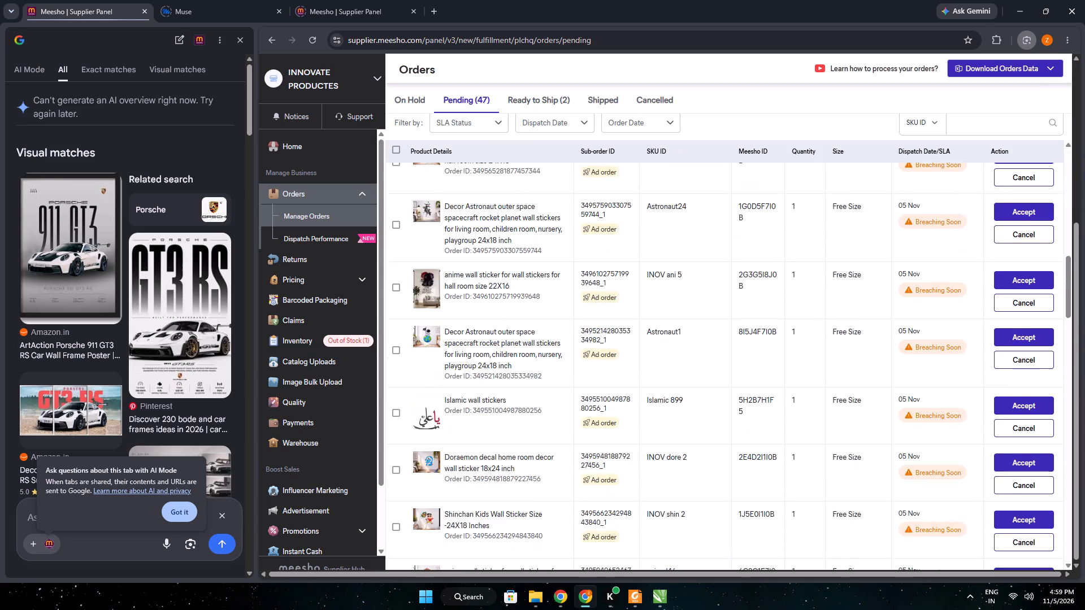
pyautogui.scroll(-9, 769, 325)
pyautogui.scroll(4, 749, 338)
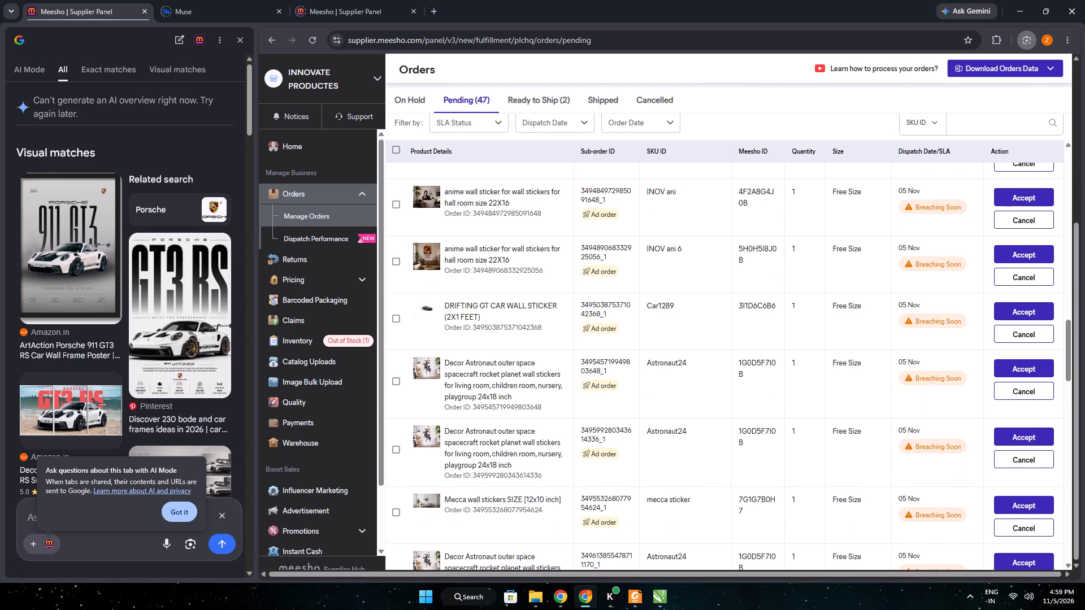
pyautogui.scroll(-5, 481, 285)
pyautogui.scroll(-1, 499, 372)
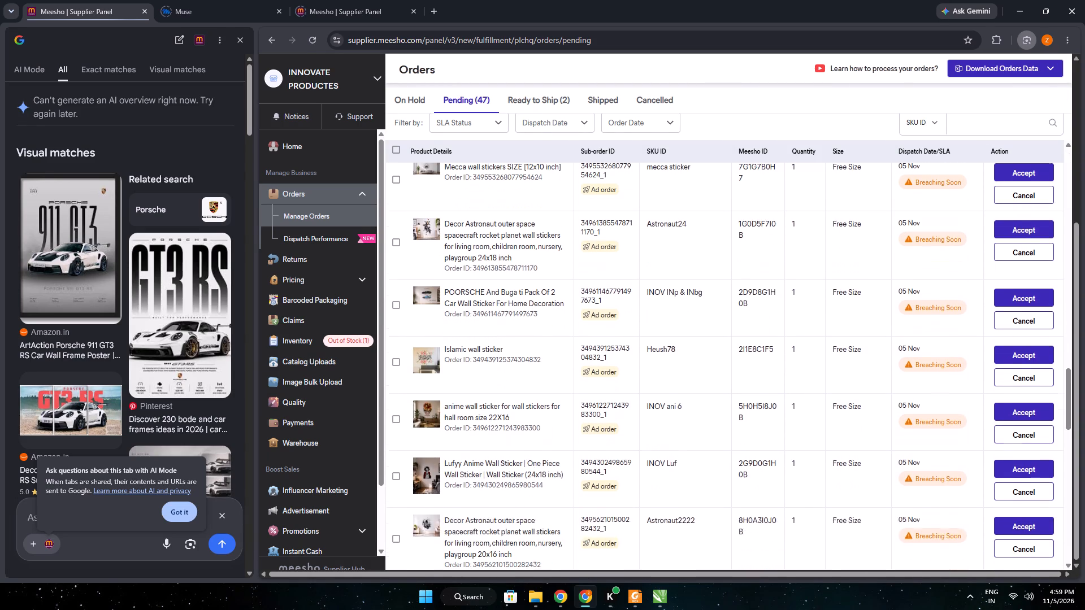
pyautogui.scroll(2, 504, 369)
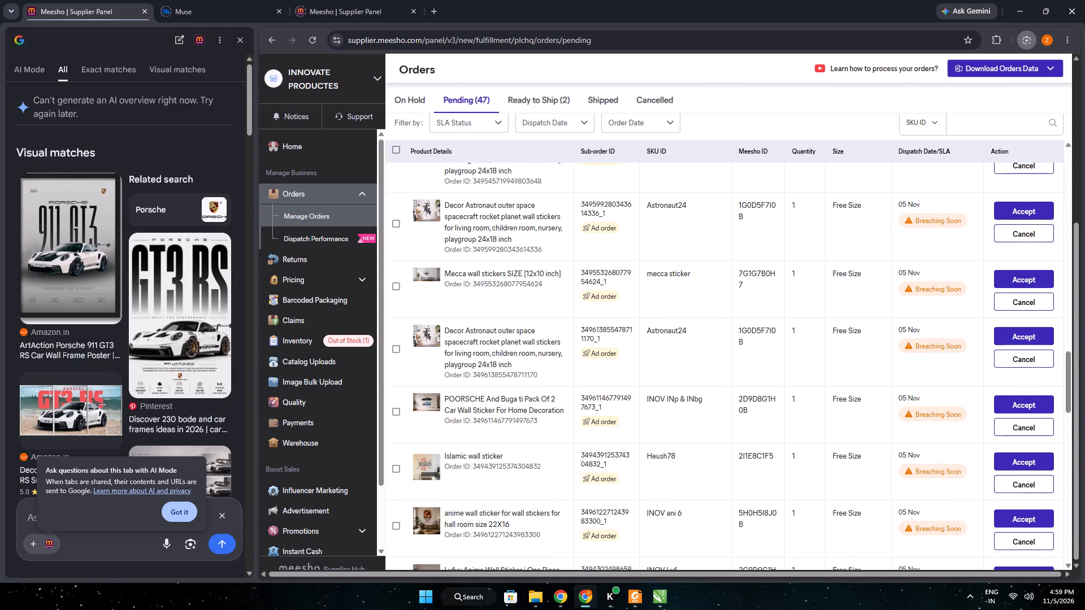
pyautogui.click(432, 398)
pyautogui.click(809, 208)
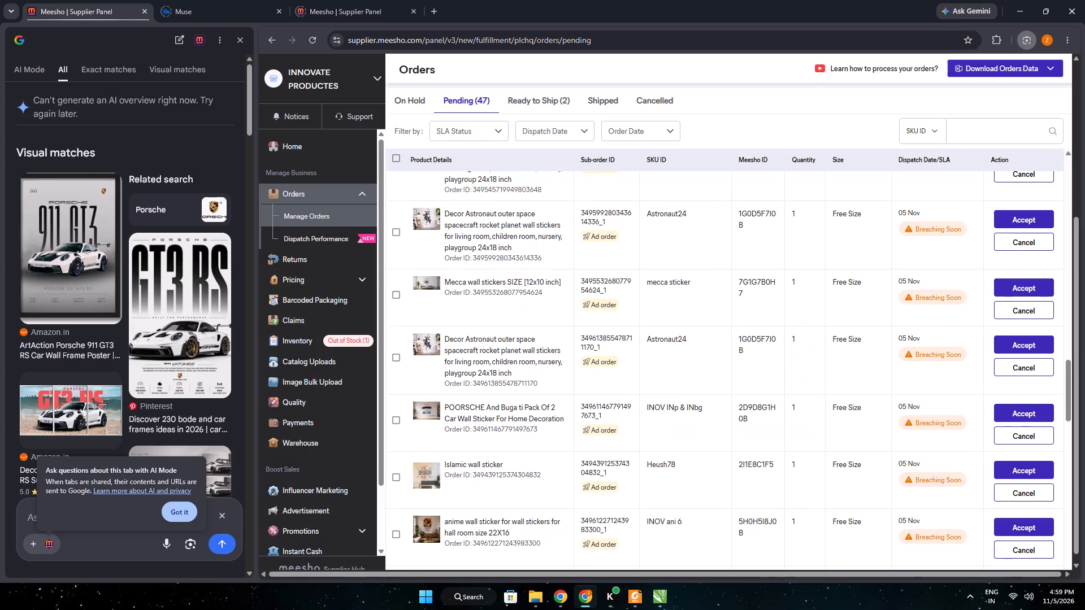
pyautogui.tripleClick(661, 411)
pyautogui.click(661, 411)
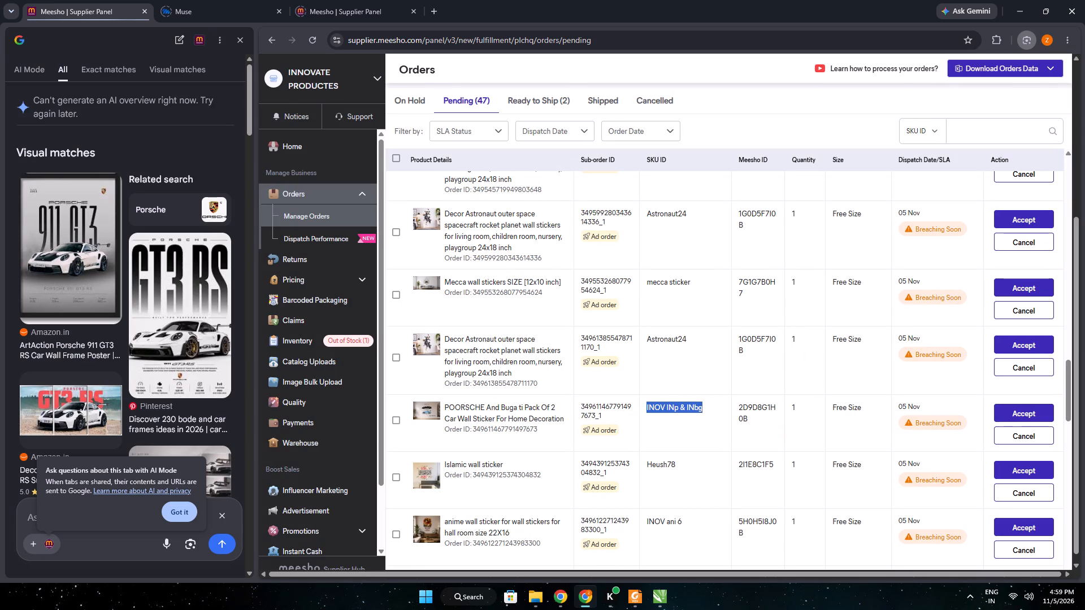
pyautogui.hotkey('ctrl', 'c')
pyautogui.keyDown('ctrl'); pyautogui.click(982, 127); pyautogui.keyUp('ctrl')
pyautogui.hotkey('ctrl', 'v')
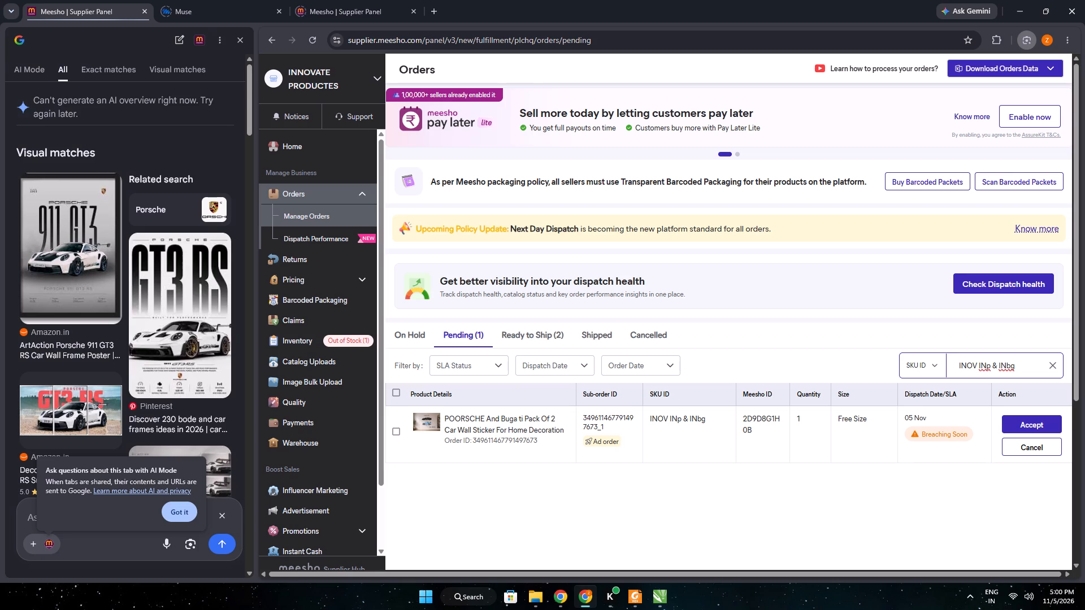
# Clear the current SKU filter and filter the Pending orders by the 20x16 inch astronaut sticker's SKU, Astronaut2222.
pyautogui.click(1051, 361)
pyautogui.scroll(-7, 472, 434)
pyautogui.scroll(-3, 582, 174)
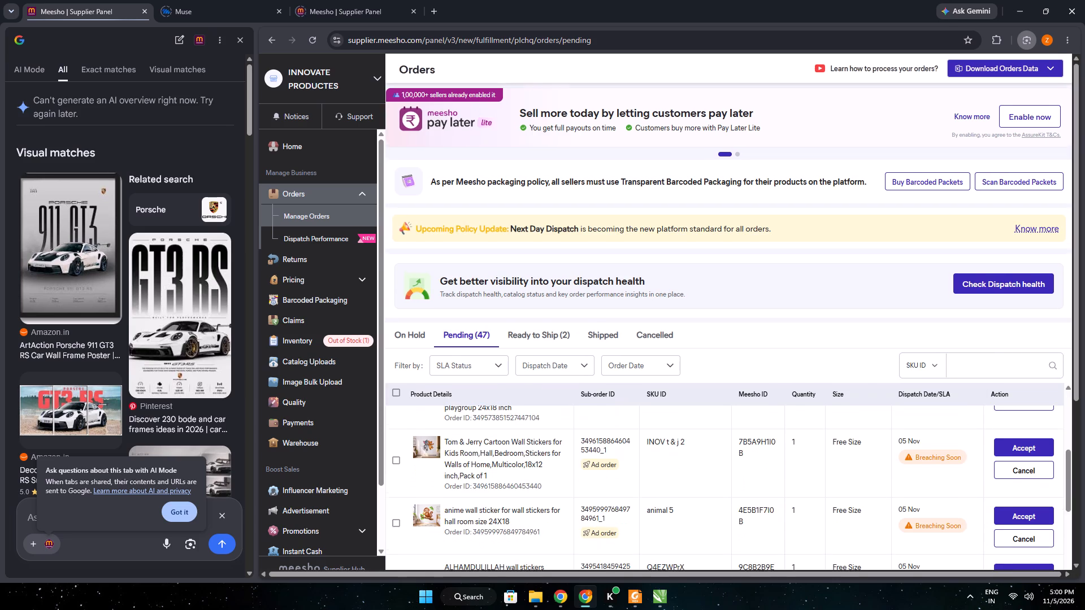
pyautogui.scroll(-4, 582, 174)
pyautogui.scroll(-14, 563, 237)
pyautogui.scroll(-3, 572, 304)
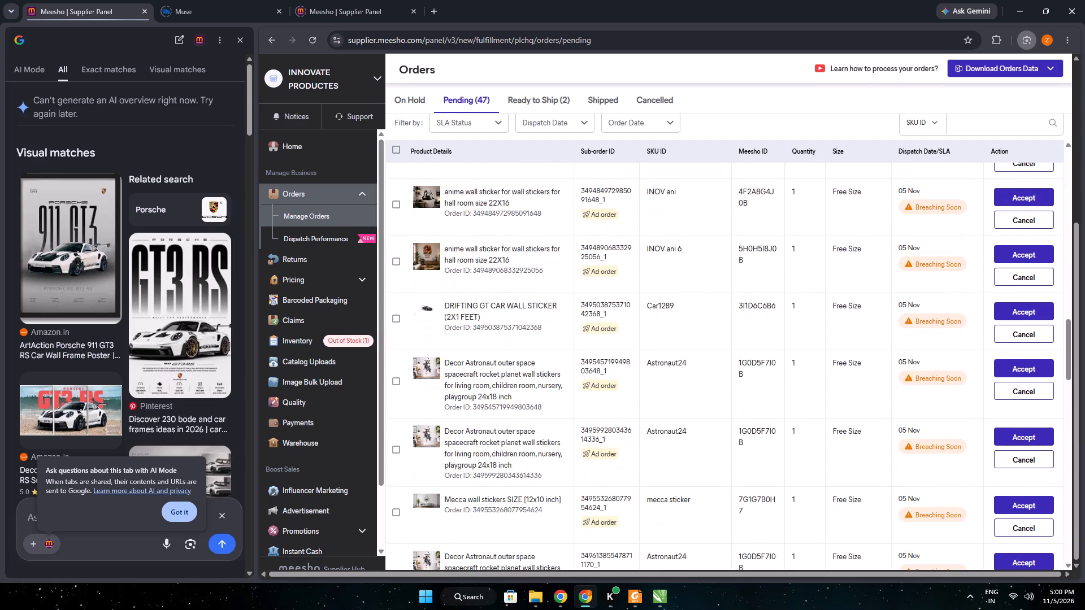
pyautogui.scroll(-3, 572, 304)
pyautogui.scroll(-4, 585, 384)
pyautogui.scroll(4, 584, 386)
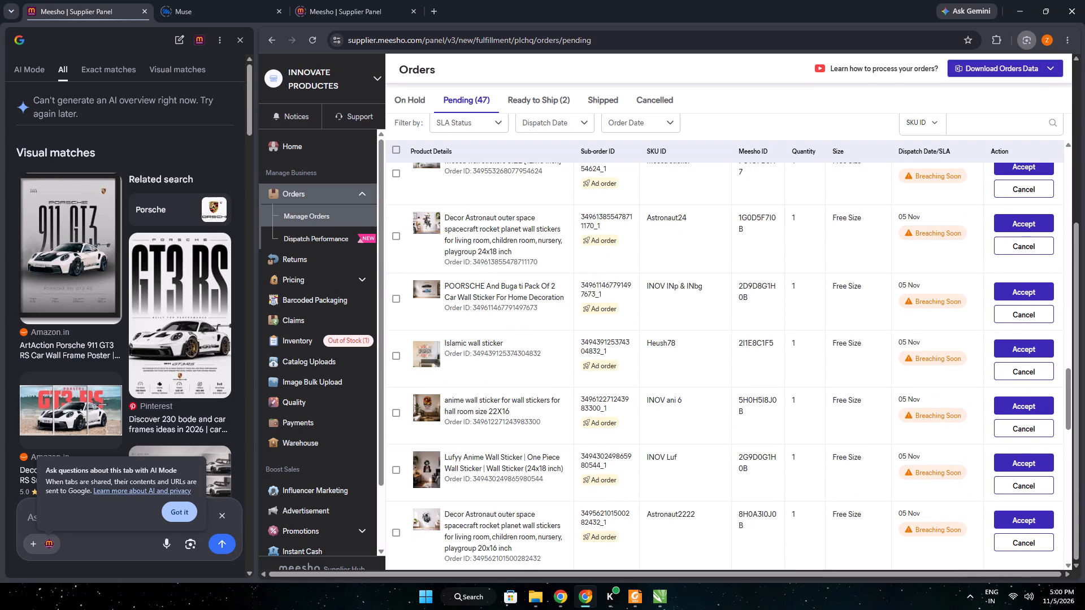
pyautogui.scroll(-3, 540, 385)
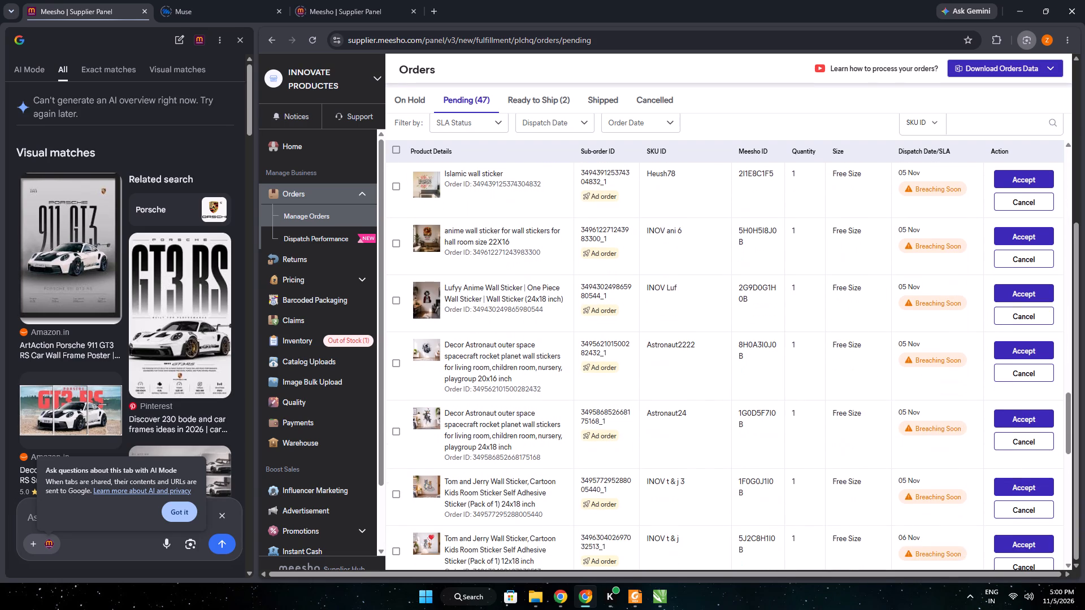
pyautogui.tripleClick(663, 345)
pyautogui.hotkey('ctrl', 'c')
pyautogui.keyDown('ctrl'); pyautogui.click(991, 128); pyautogui.keyUp('ctrl')
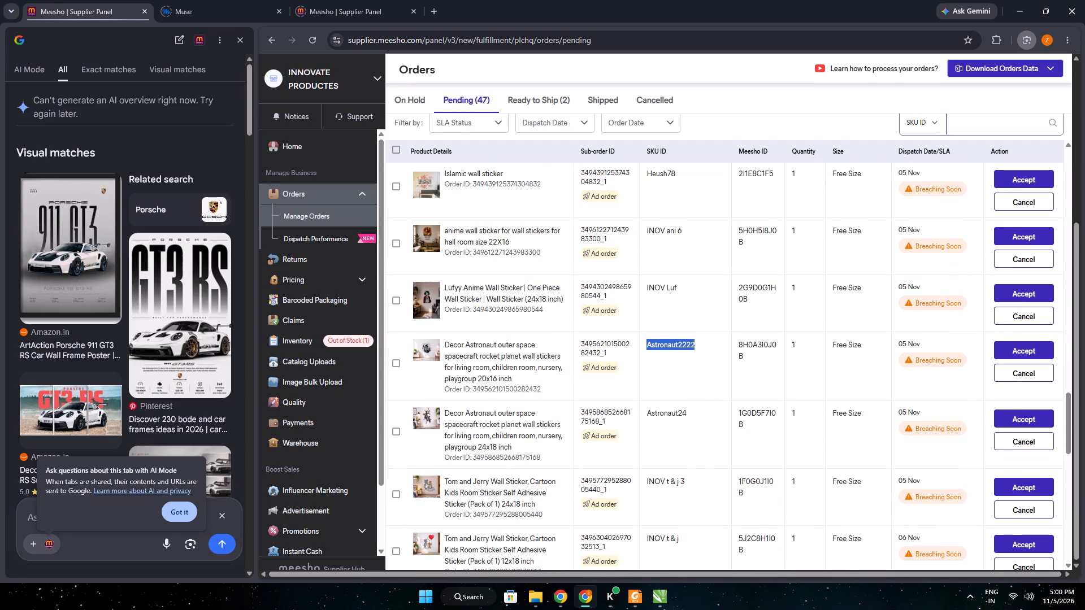
pyautogui.hotkey('ctrl', 'v')
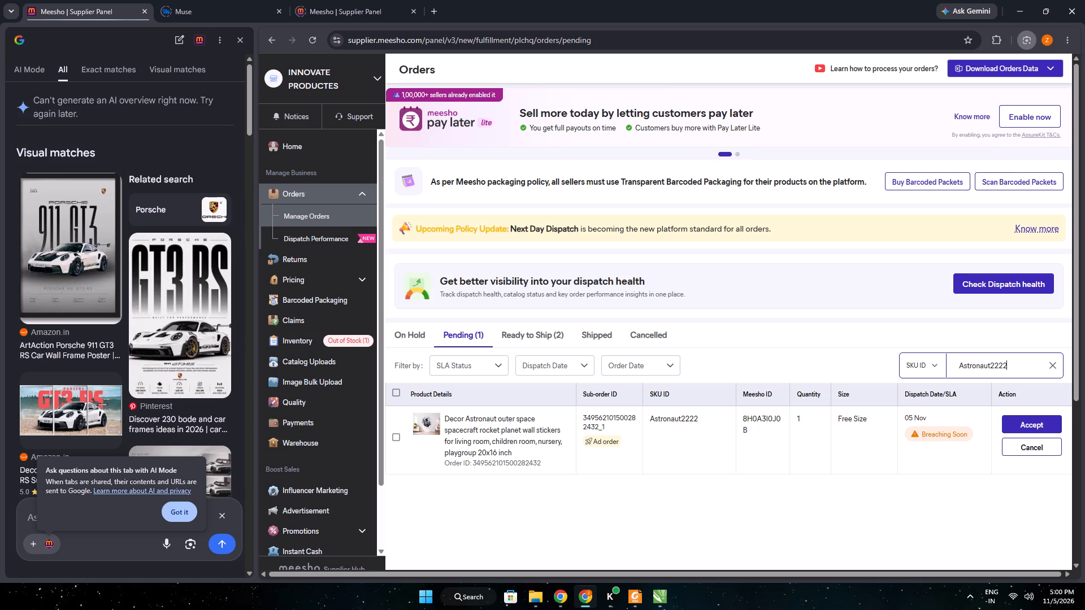
# Clear the current SKU filter and filter the Pending orders by the 24x18 inch Tom and Jerry sticker's SKU, INOV t & j 3.
pyautogui.click(1048, 367)
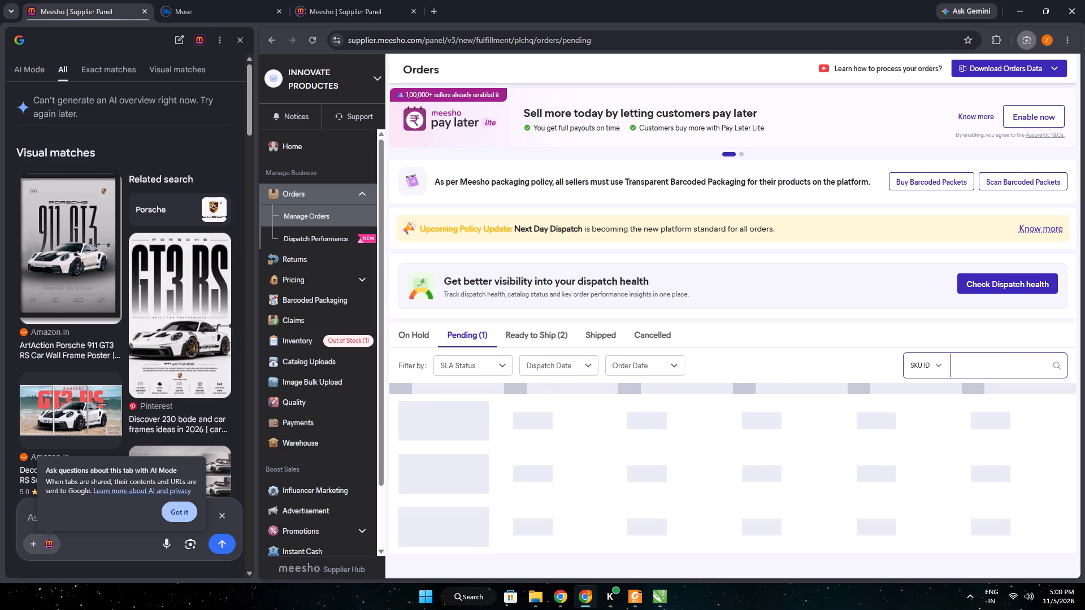
pyautogui.moveTo(1075, 235); pyautogui.dragTo(1042, 570)
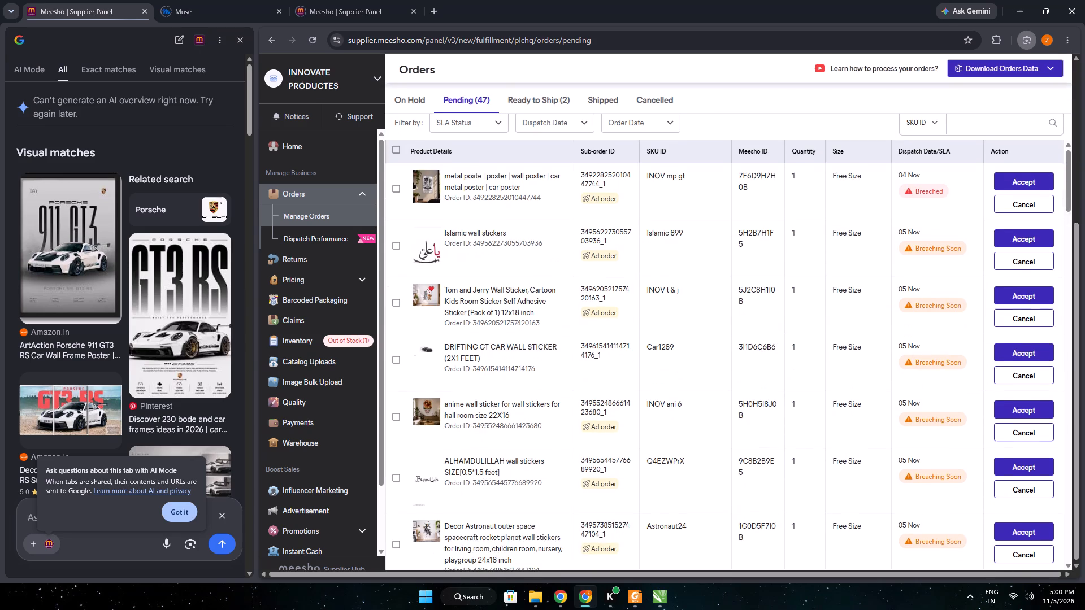
pyautogui.scroll(-13, 818, 283)
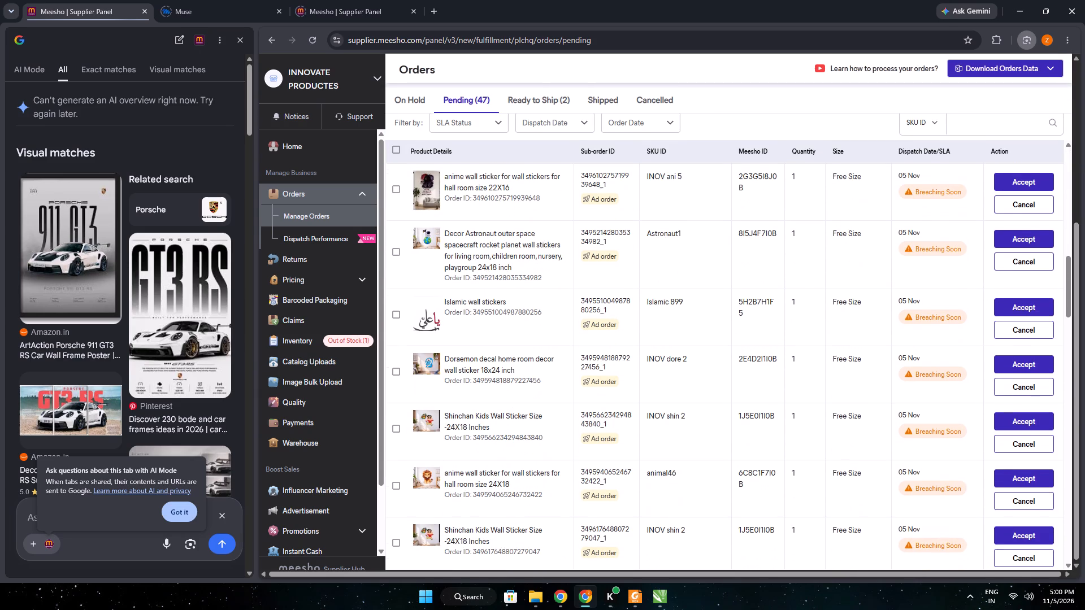
pyautogui.scroll(-5, 697, 385)
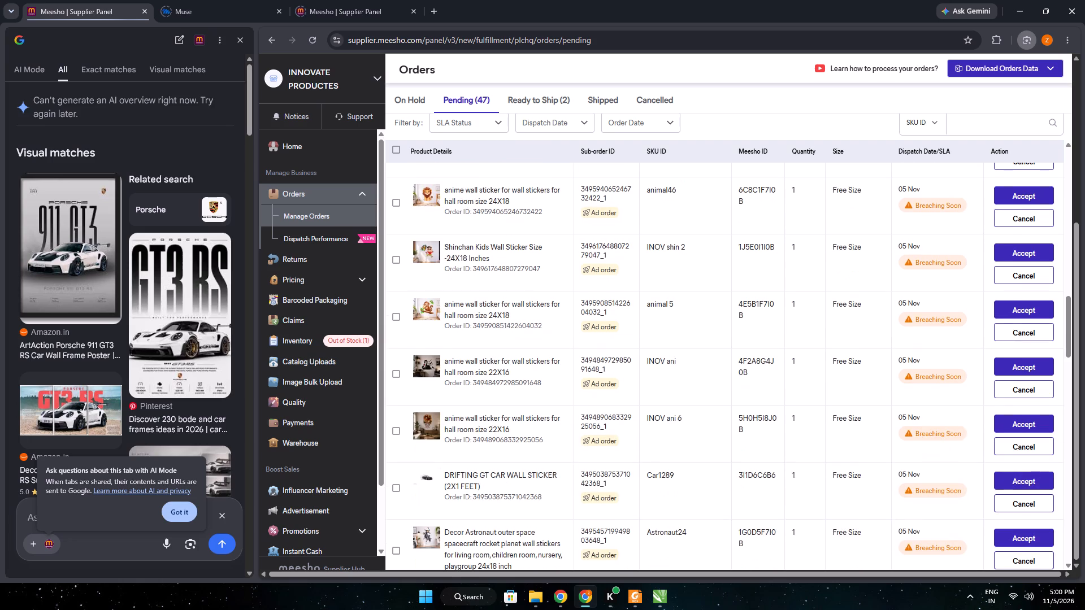
pyautogui.scroll(-12, 683, 393)
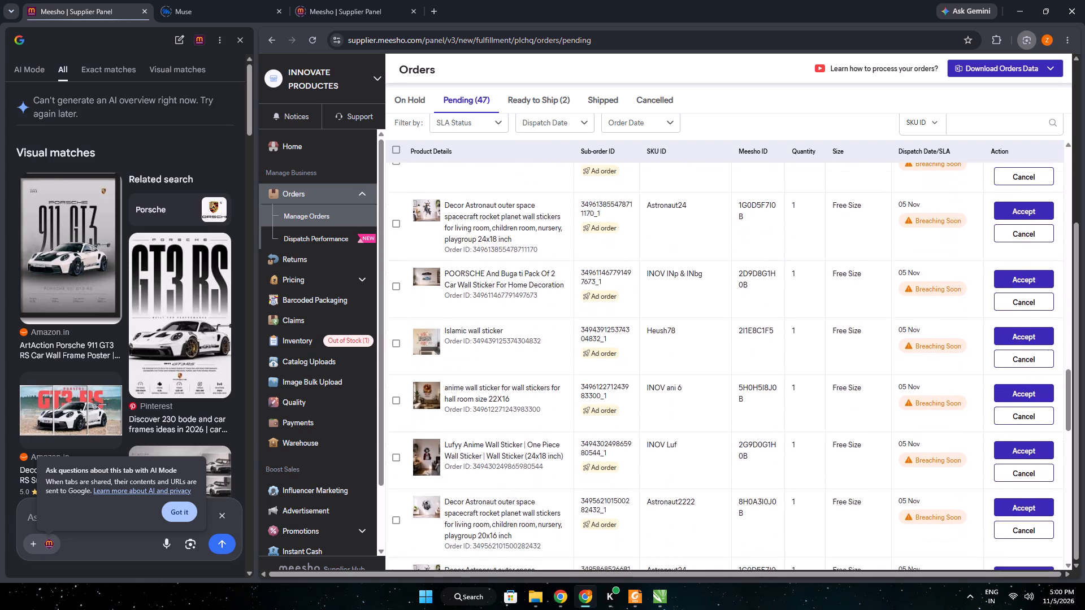
pyautogui.scroll(-1, 675, 396)
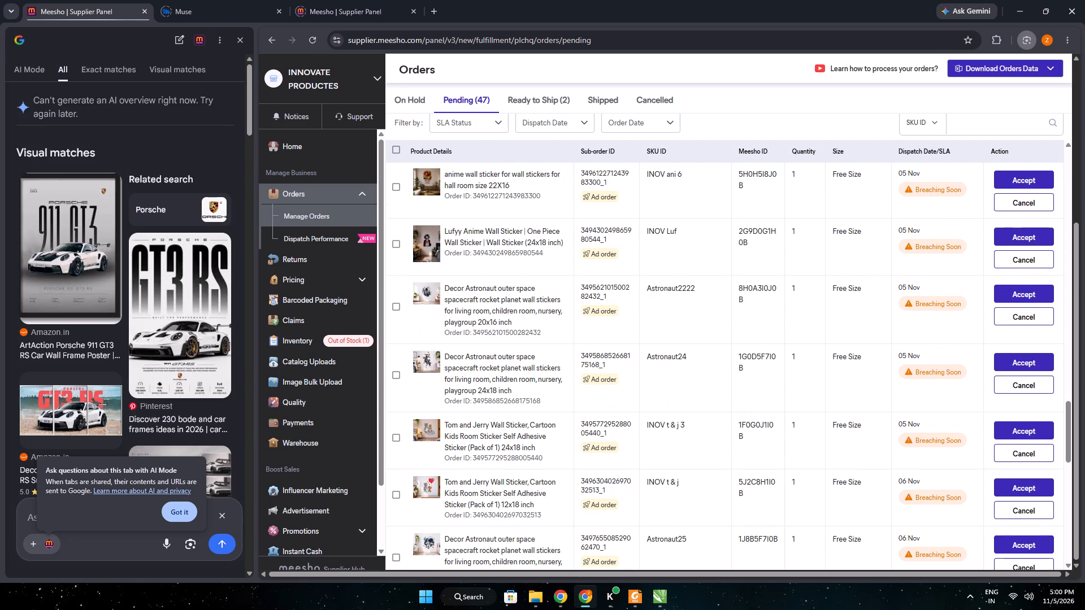
pyautogui.doubleClick(673, 416)
pyautogui.doubleClick(671, 416)
pyautogui.tripleClick(662, 433)
pyautogui.hotkey('ctrl', 'c')
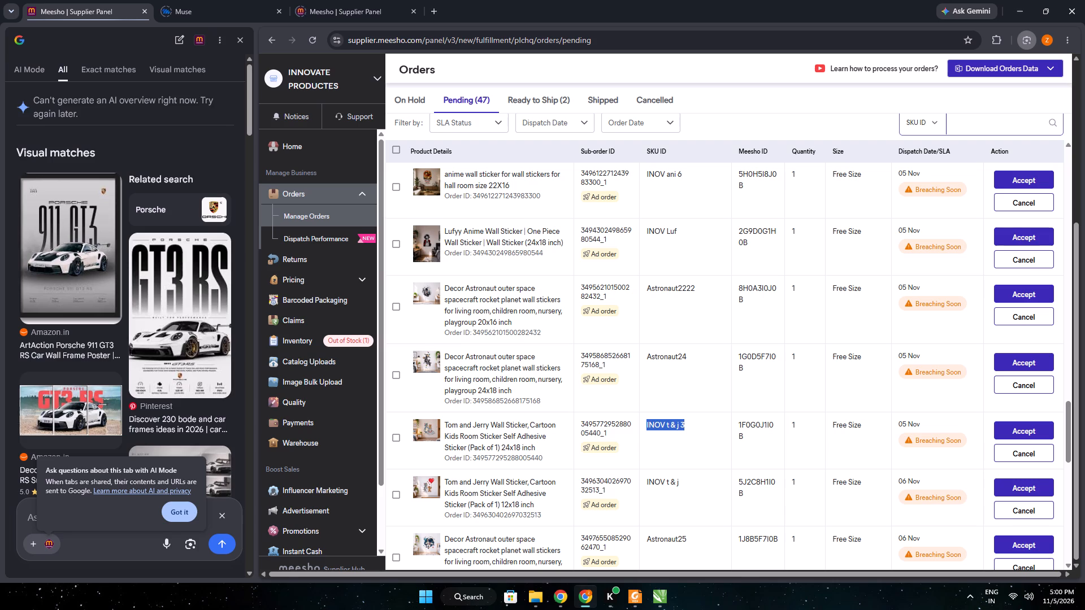
pyautogui.keyDown('ctrl'); pyautogui.click(954, 128); pyautogui.keyUp('ctrl')
pyautogui.hotkey('ctrl', 'v')
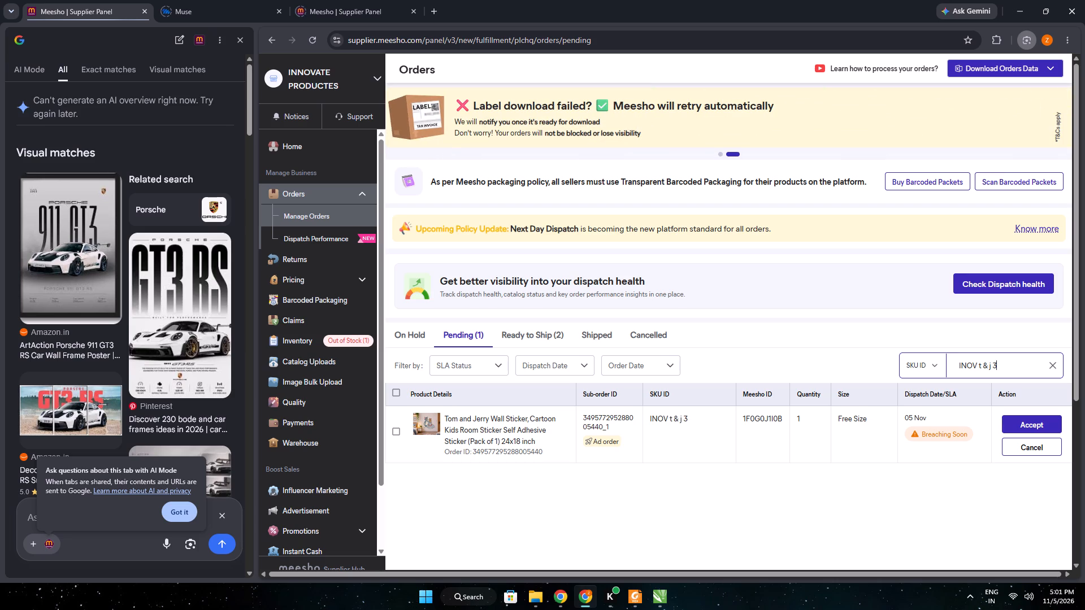
# Clear the INOV t & j 3 filter and filter the Pending orders by the 24x18 inch astronaut sticker's SKU, Astronaut25.
pyautogui.click(1054, 355)
pyautogui.click(1054, 373)
pyautogui.click(1054, 361)
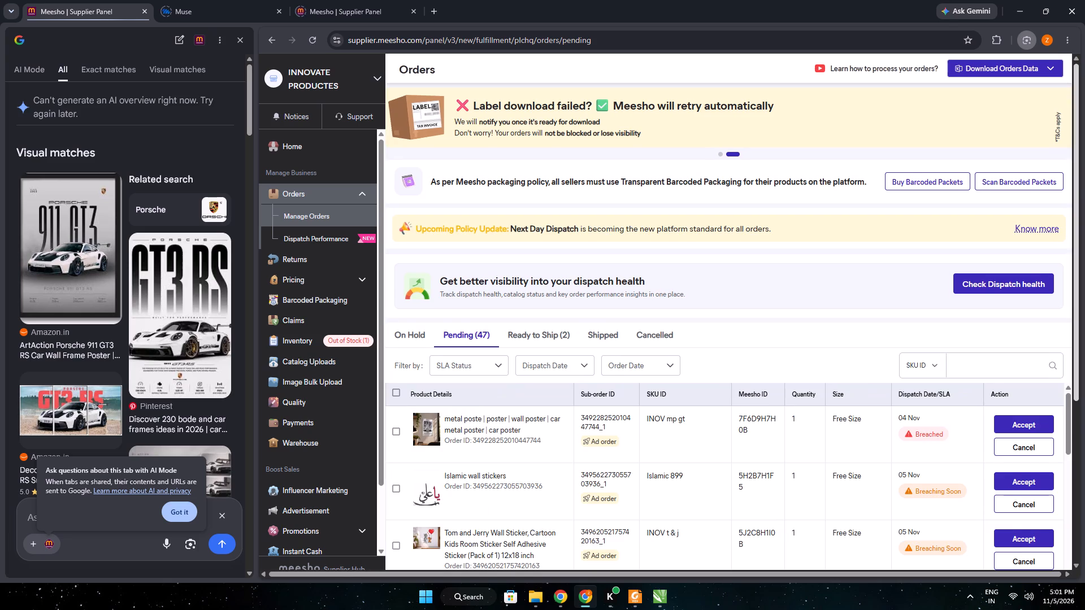
pyautogui.moveTo(1078, 297); pyautogui.dragTo(1081, 523)
pyautogui.scroll(-20, 719, 292)
pyautogui.scroll(-14, 719, 292)
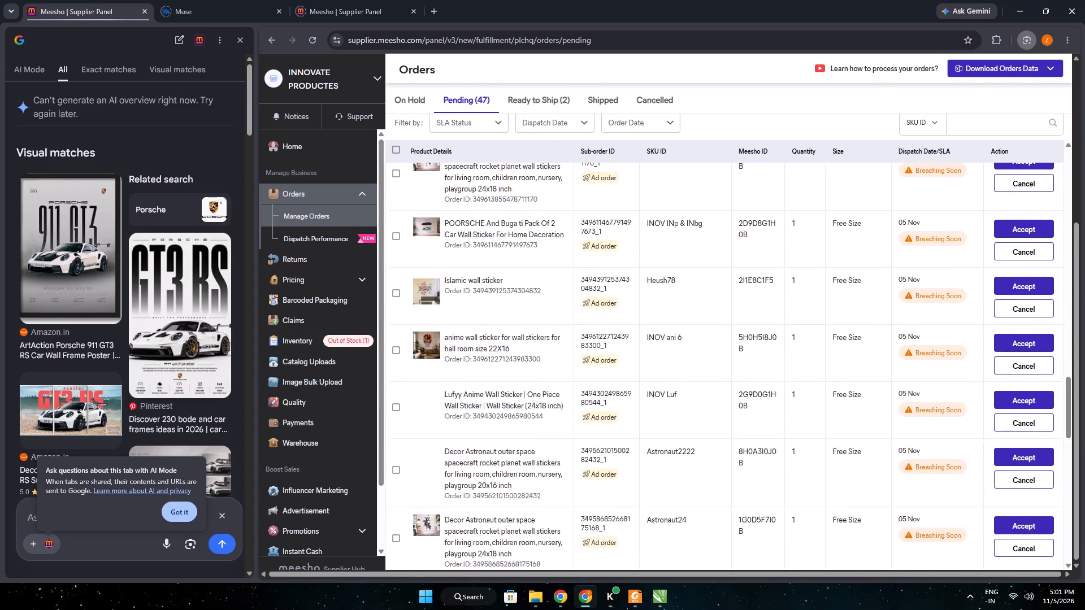
pyautogui.scroll(-9, 724, 355)
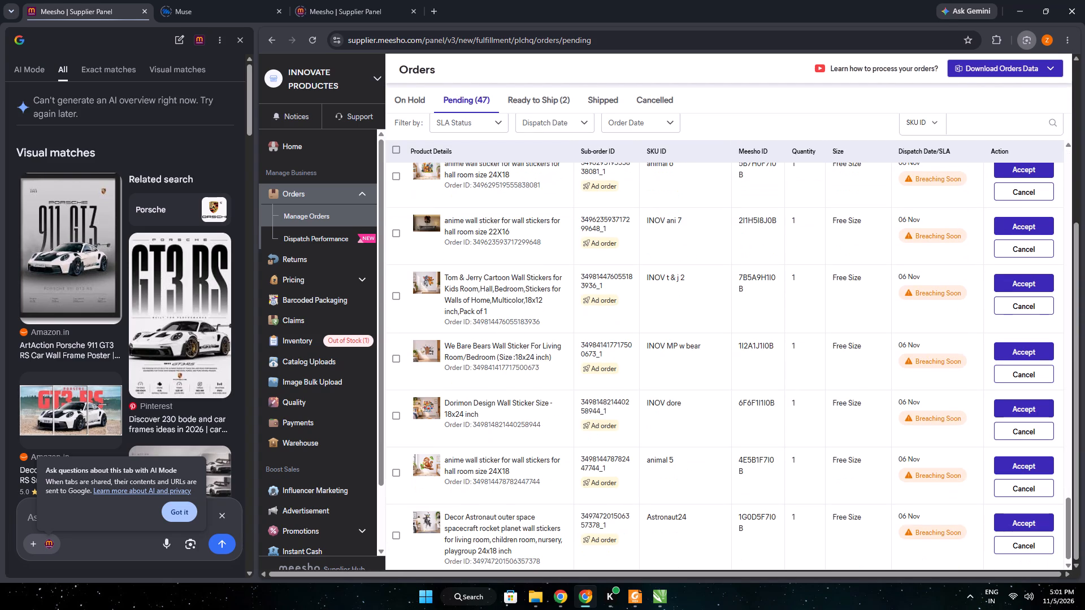
pyautogui.scroll(3, 727, 354)
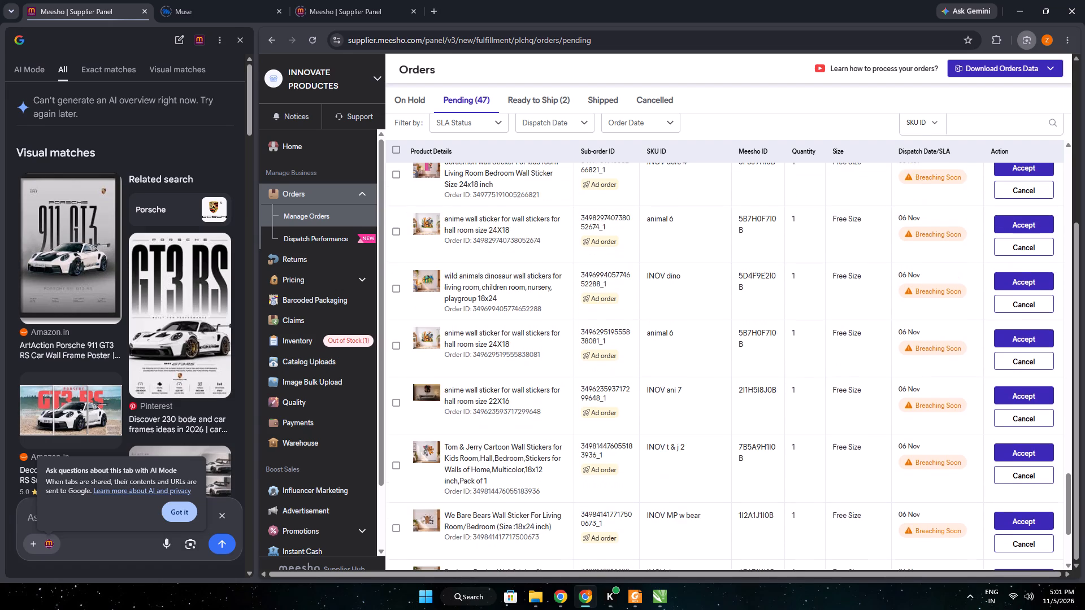
pyautogui.scroll(5, 727, 354)
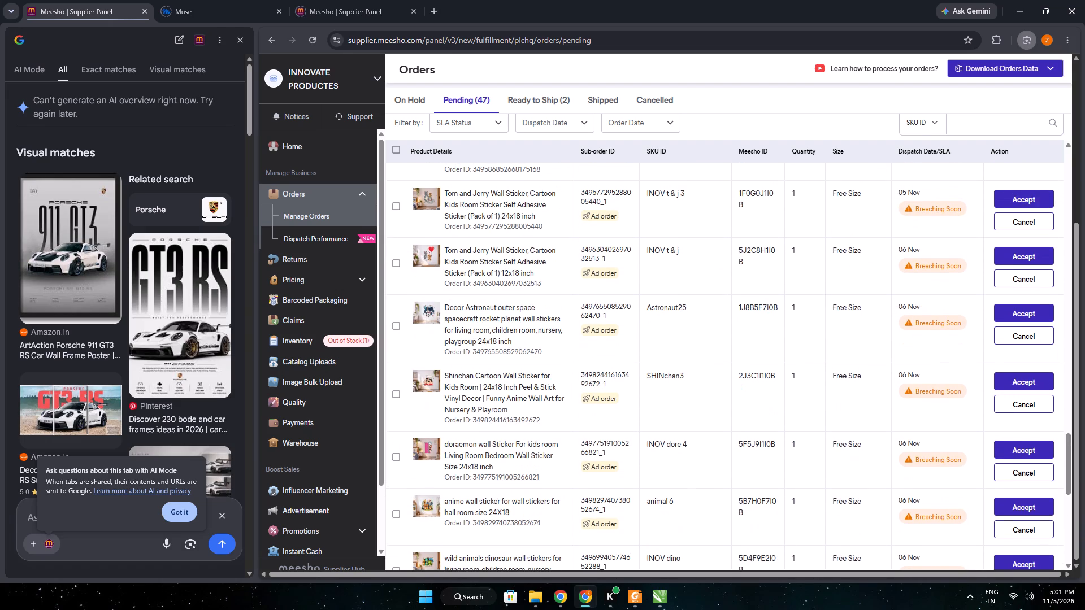
pyautogui.scroll(3, 727, 354)
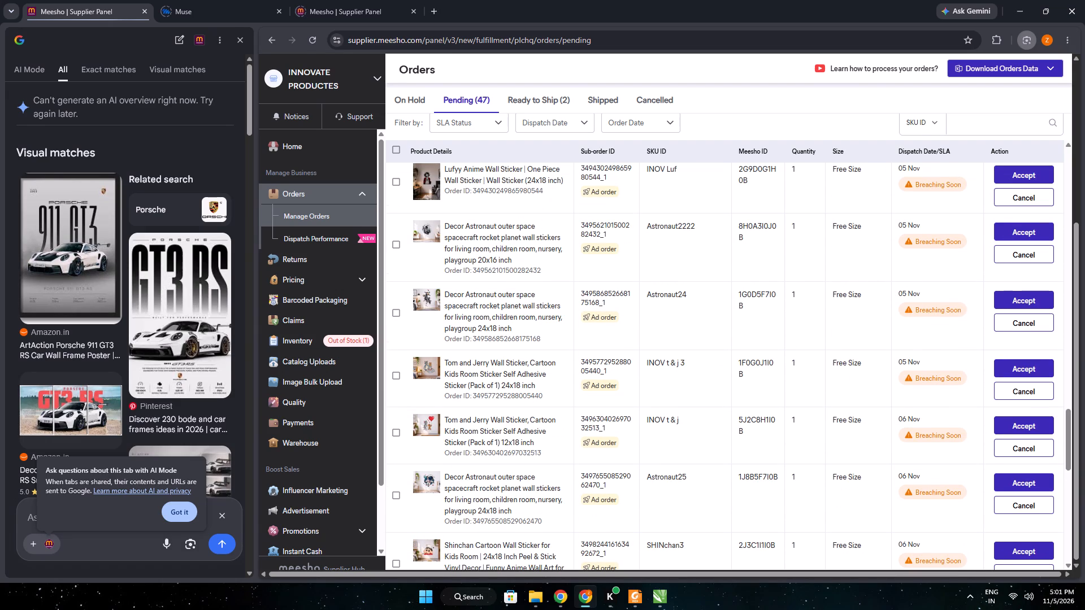
pyautogui.doubleClick(654, 477)
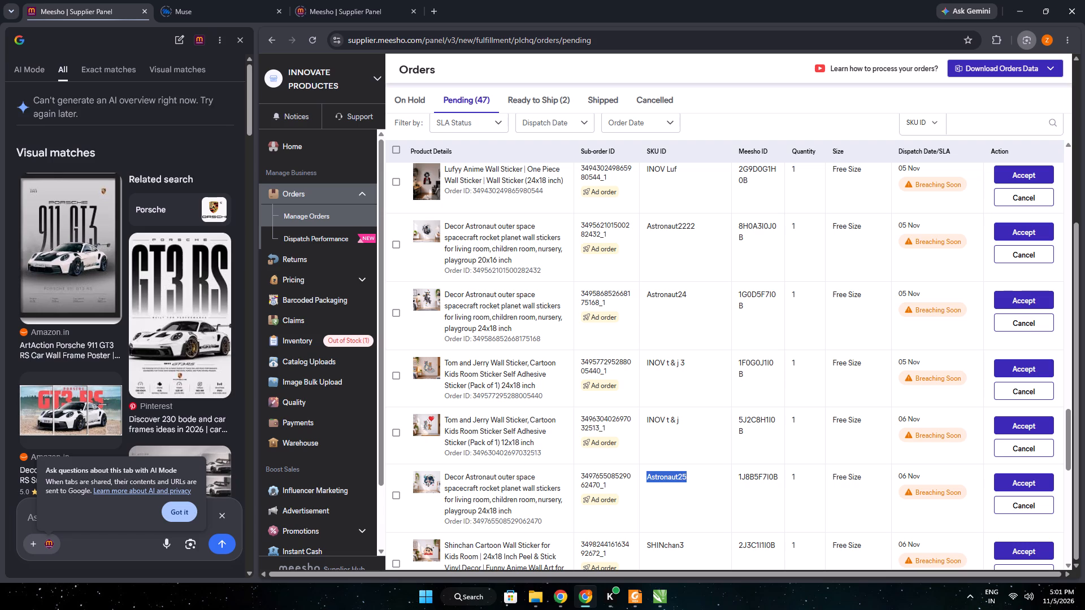
pyautogui.hotkey('ctrl', 'c')
pyautogui.keyDown('ctrl'); pyautogui.click(972, 123); pyautogui.keyUp('ctrl')
pyautogui.hotkey('ctrl', 'v')
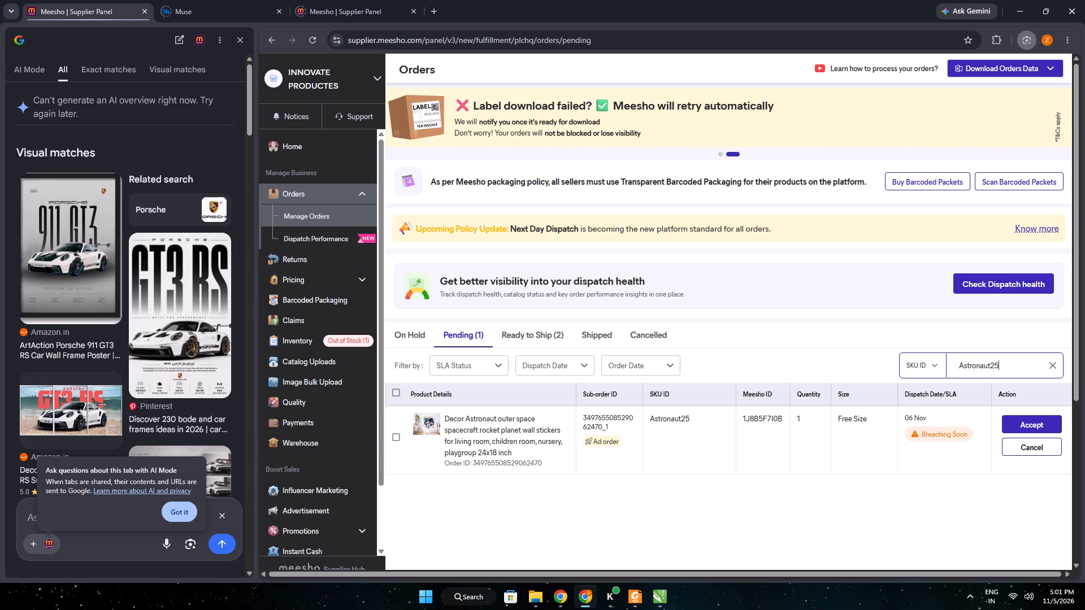
# Clear the Astronaut25 SKU filter from the Pending orders.
pyautogui.click(1057, 364)
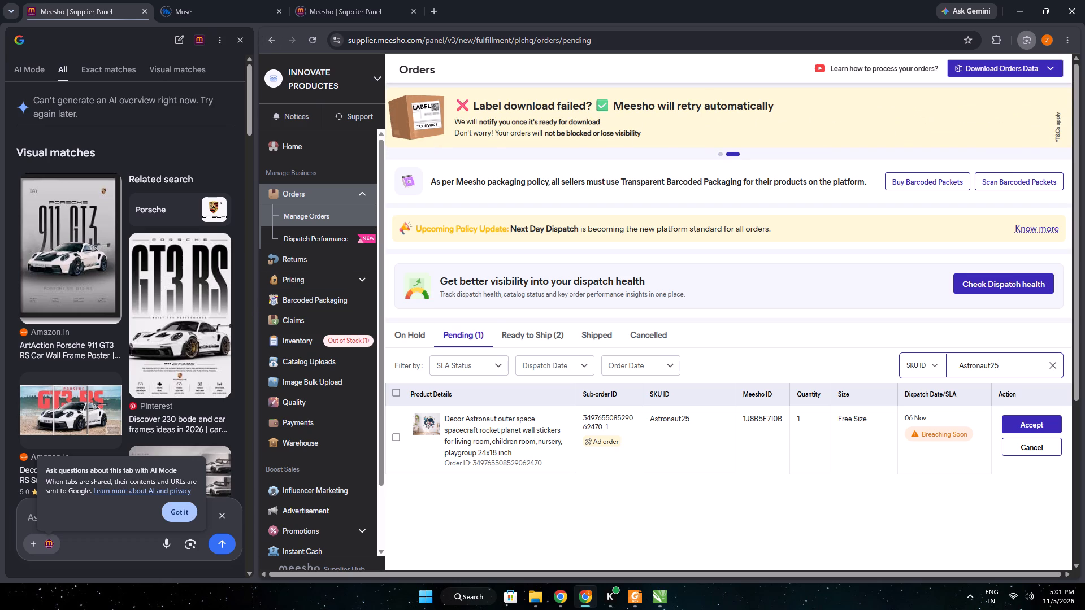